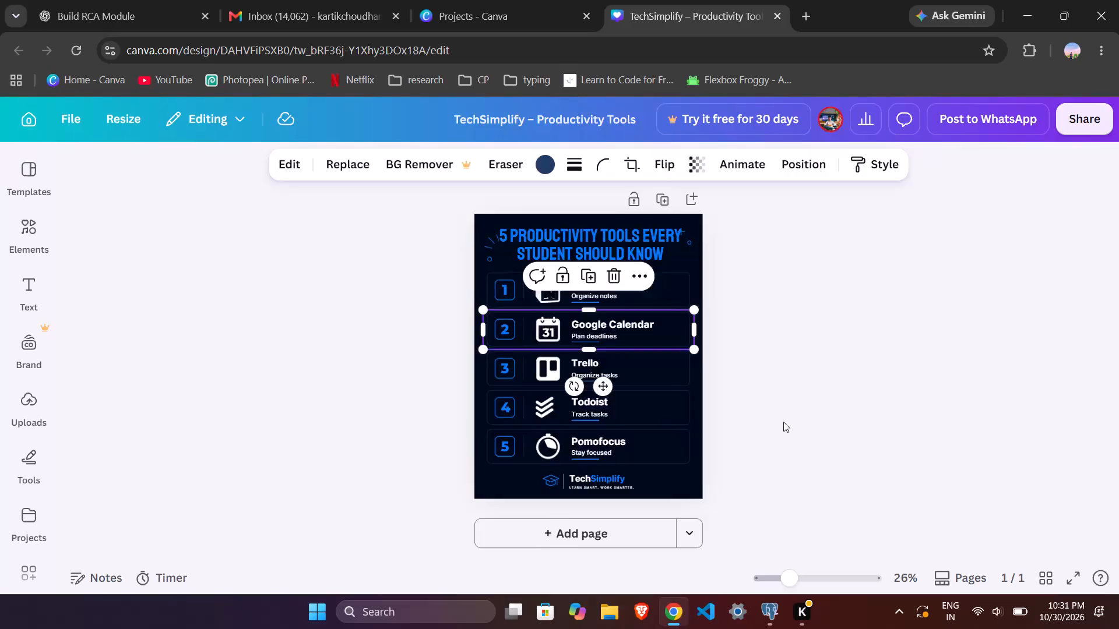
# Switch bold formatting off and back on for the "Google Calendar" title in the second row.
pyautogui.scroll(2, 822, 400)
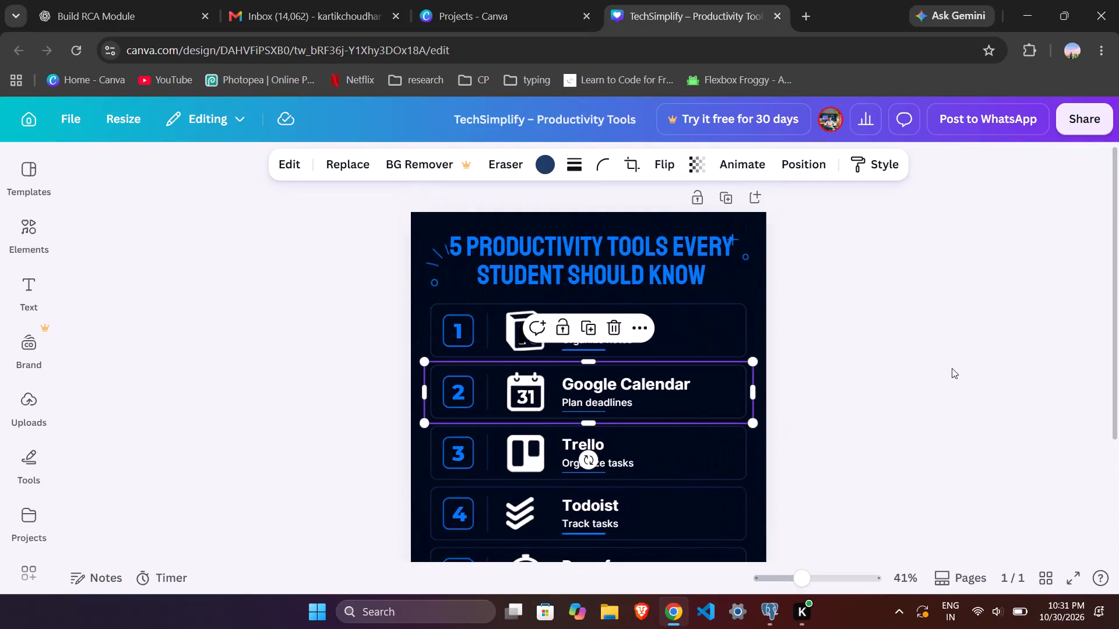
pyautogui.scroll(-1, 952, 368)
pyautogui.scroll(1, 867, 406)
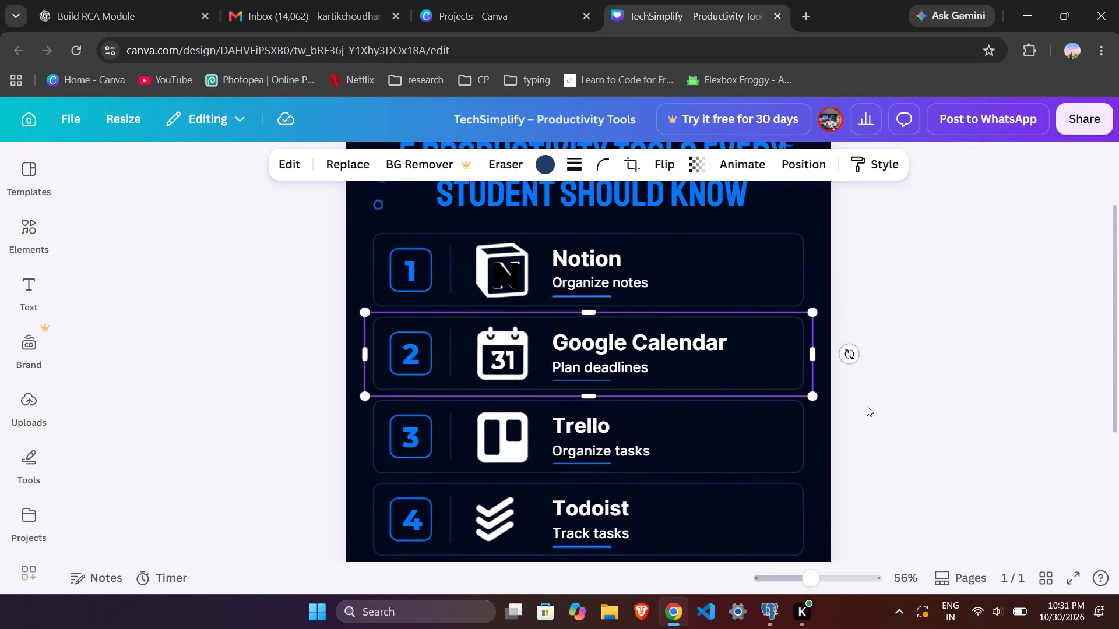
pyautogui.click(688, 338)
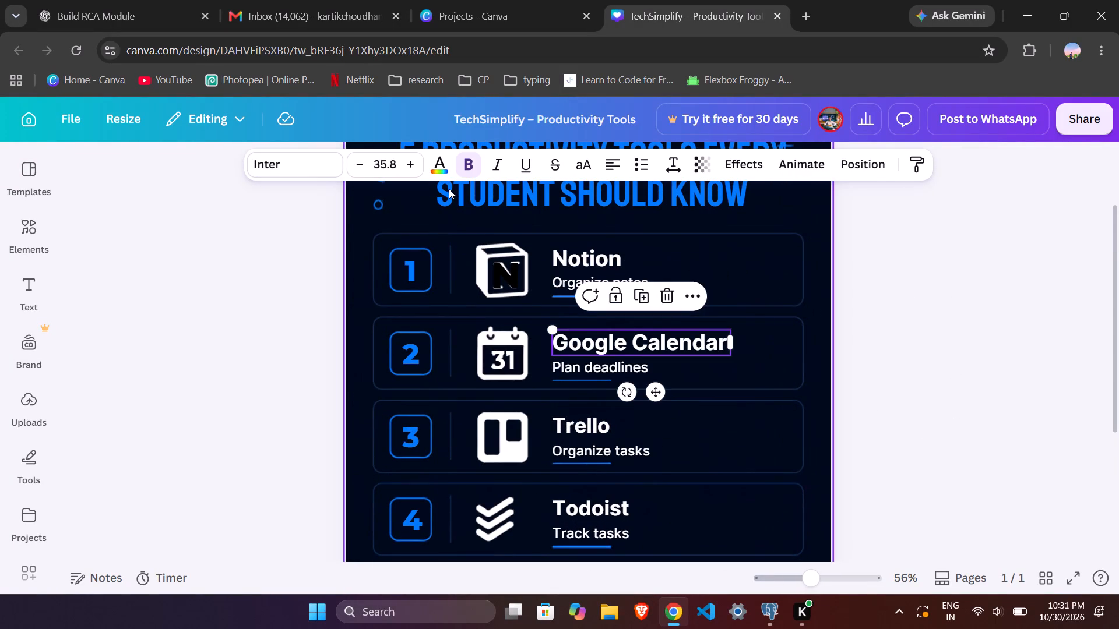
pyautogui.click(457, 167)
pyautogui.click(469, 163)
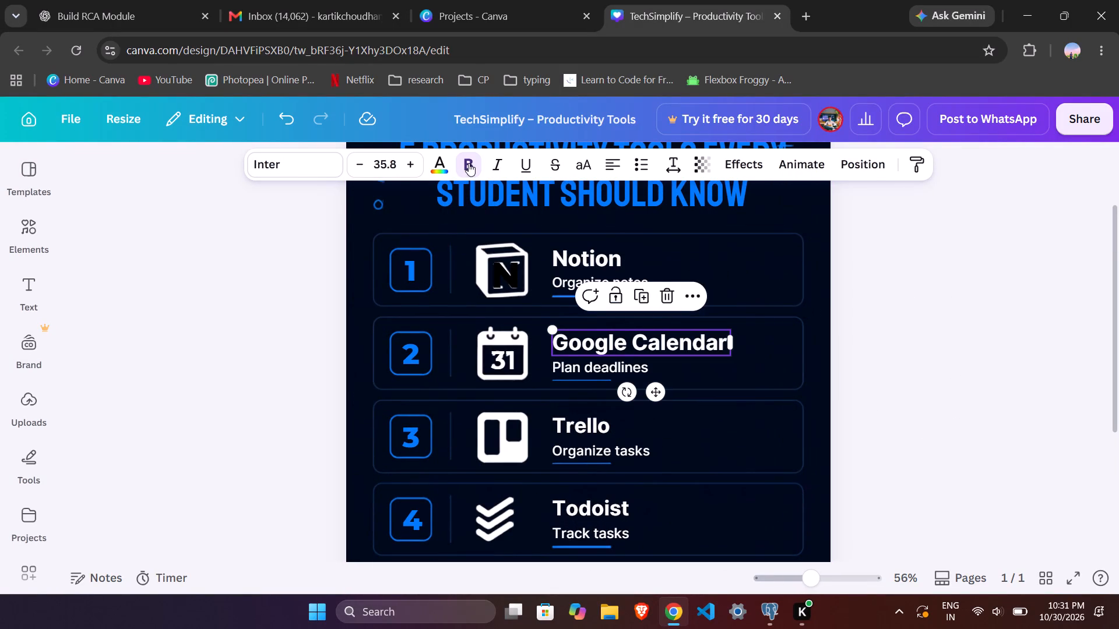
# Browse the available Instagram Post (4:5) templates for the productivity tools design.
pyautogui.scroll(-2, 523, 363)
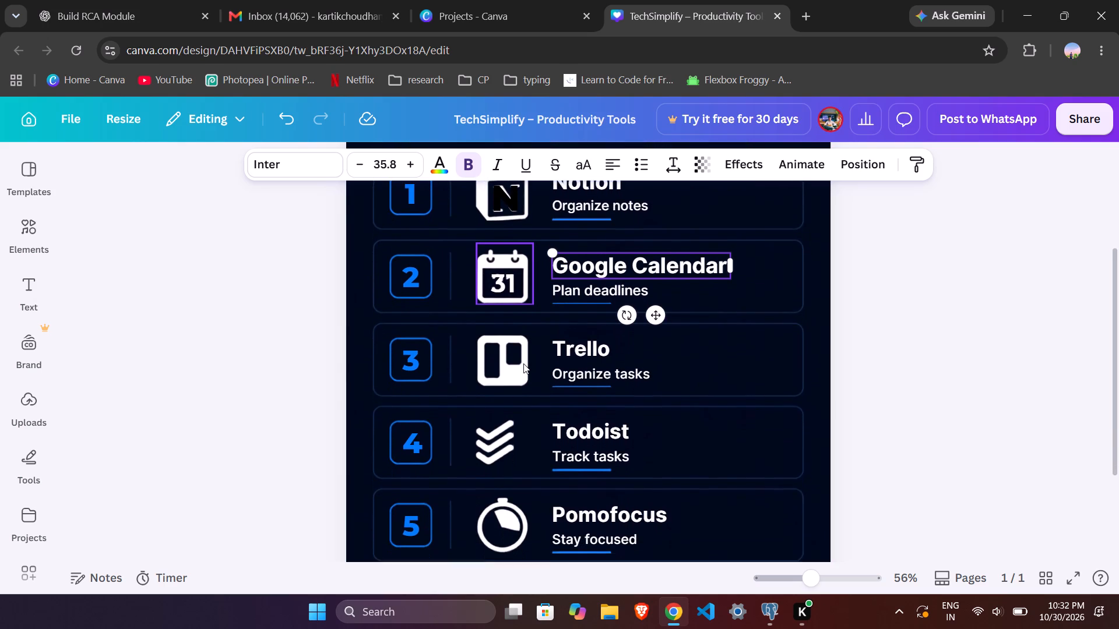
pyautogui.scroll(-4, 523, 363)
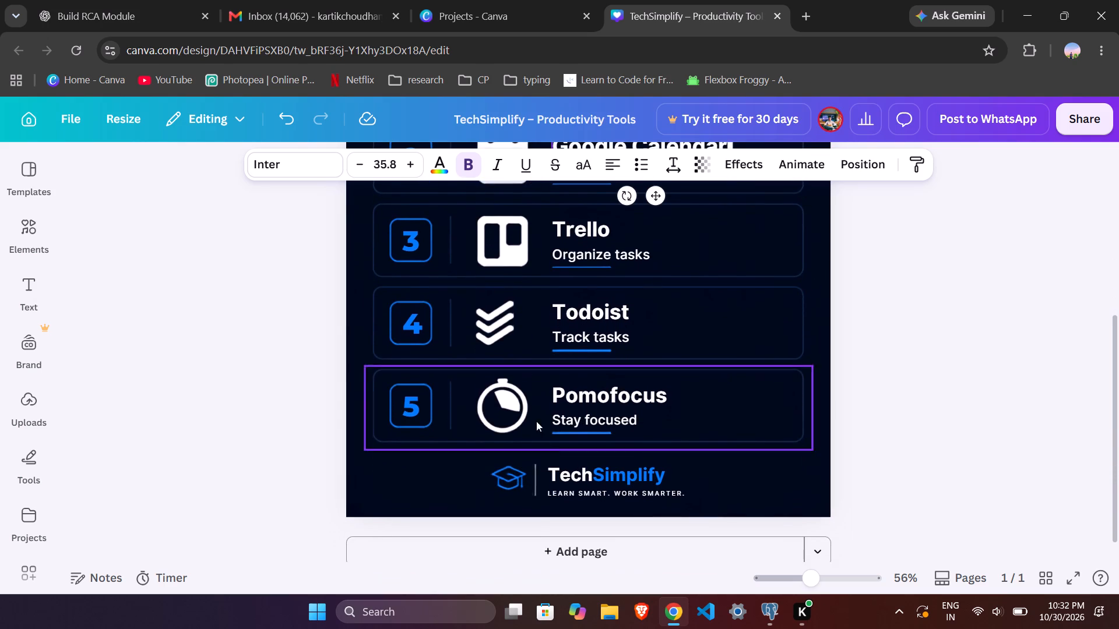
pyautogui.click(27, 183)
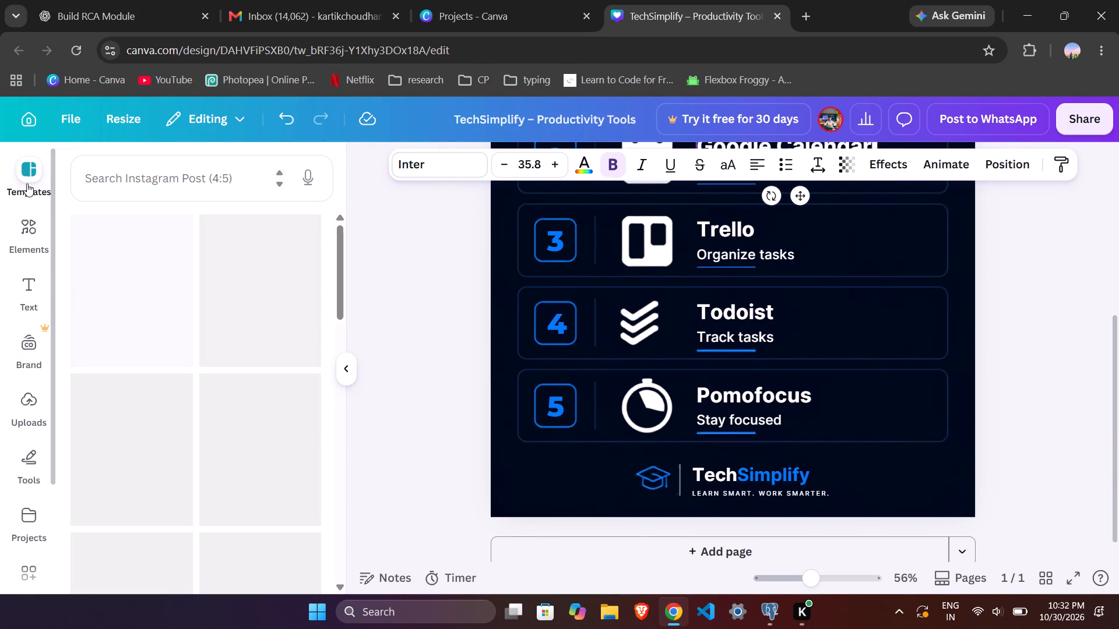
pyautogui.scroll(-1, 202, 412)
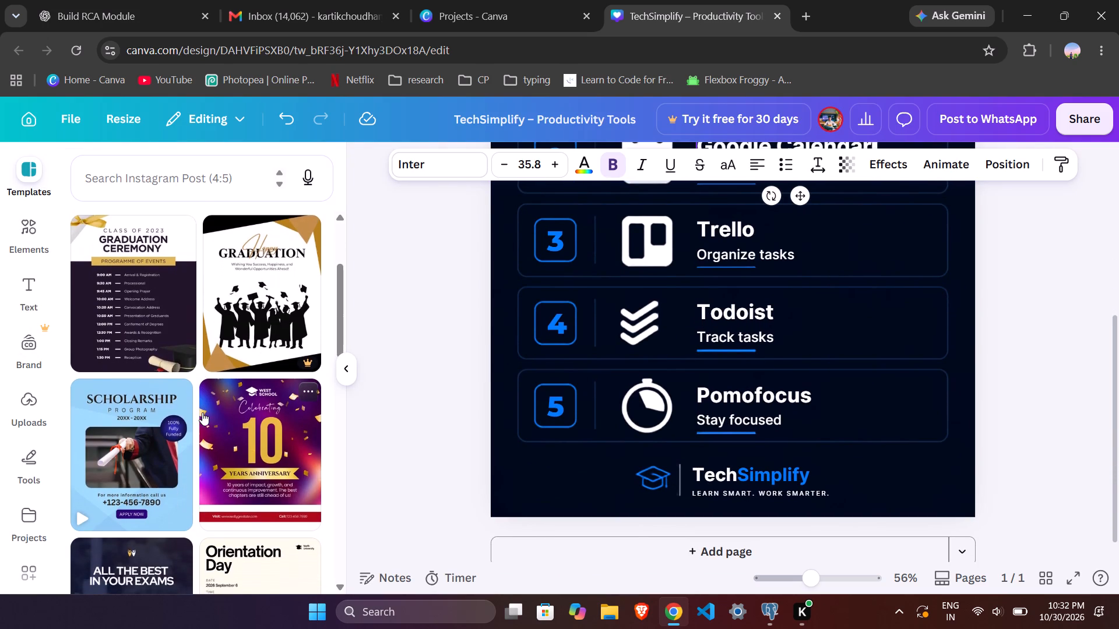
pyautogui.scroll(-1, 202, 412)
# Open the file options for the productivity tools design.
pyautogui.click(72, 115)
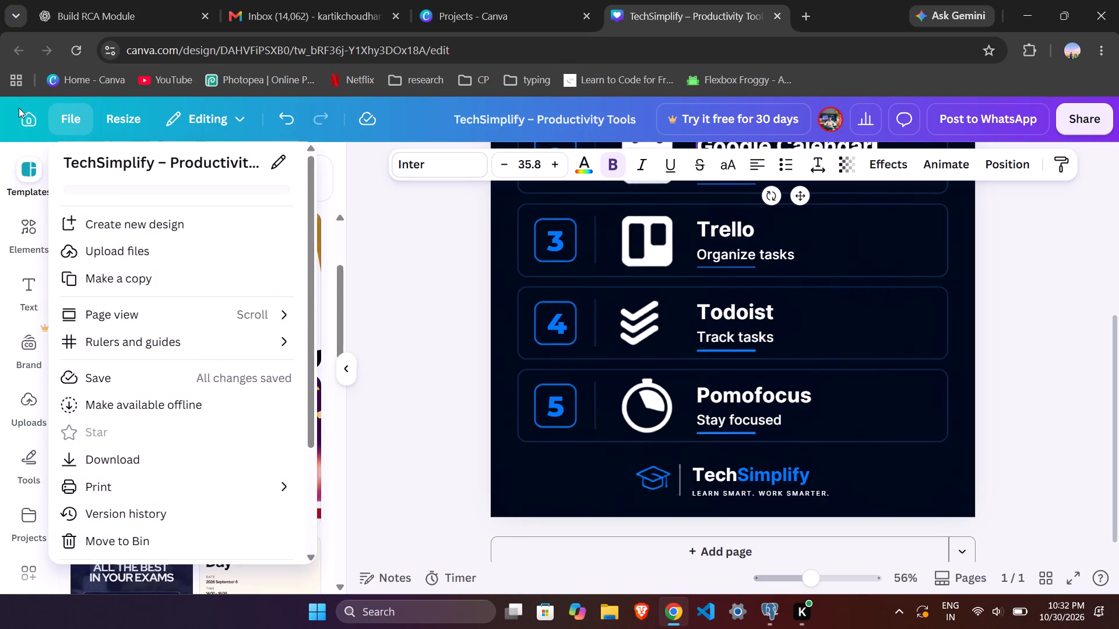
# Return to the Canva home, go to all projects, and open the untitled Smart Food Freshness Monitoring & Expiry Prediction System presentation.
pyautogui.click(28, 115)
pyautogui.click(27, 119)
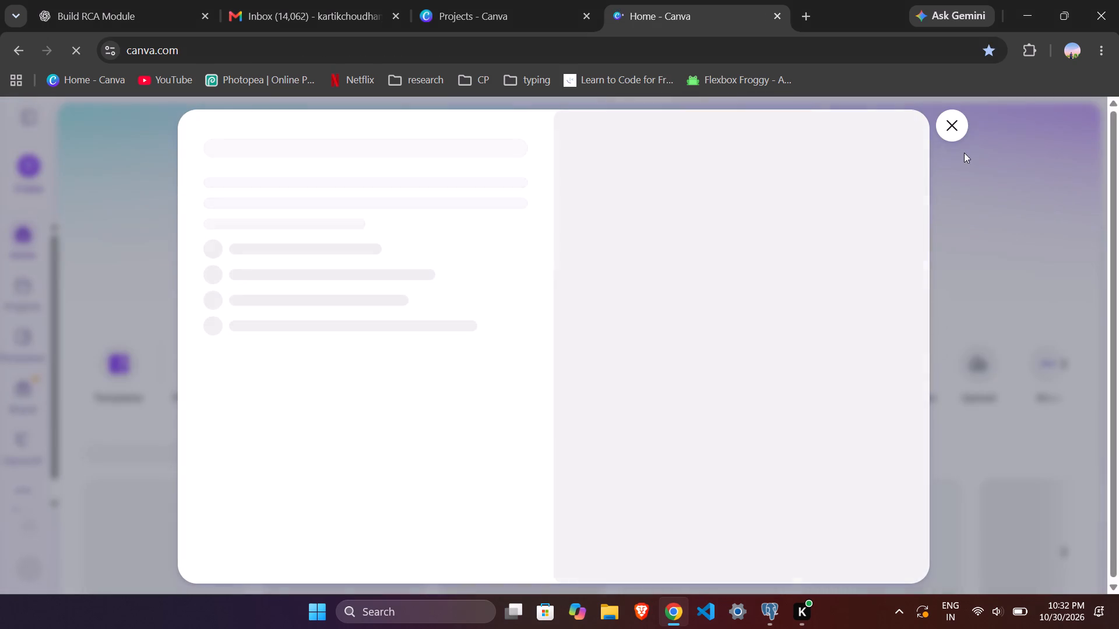
pyautogui.click(948, 124)
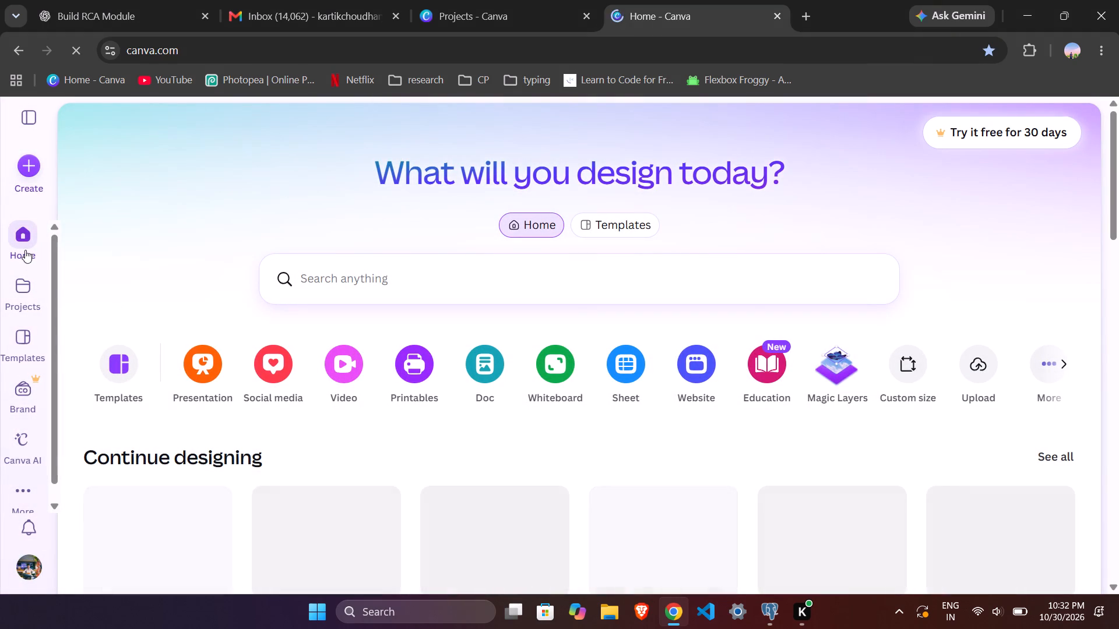
pyautogui.click(12, 305)
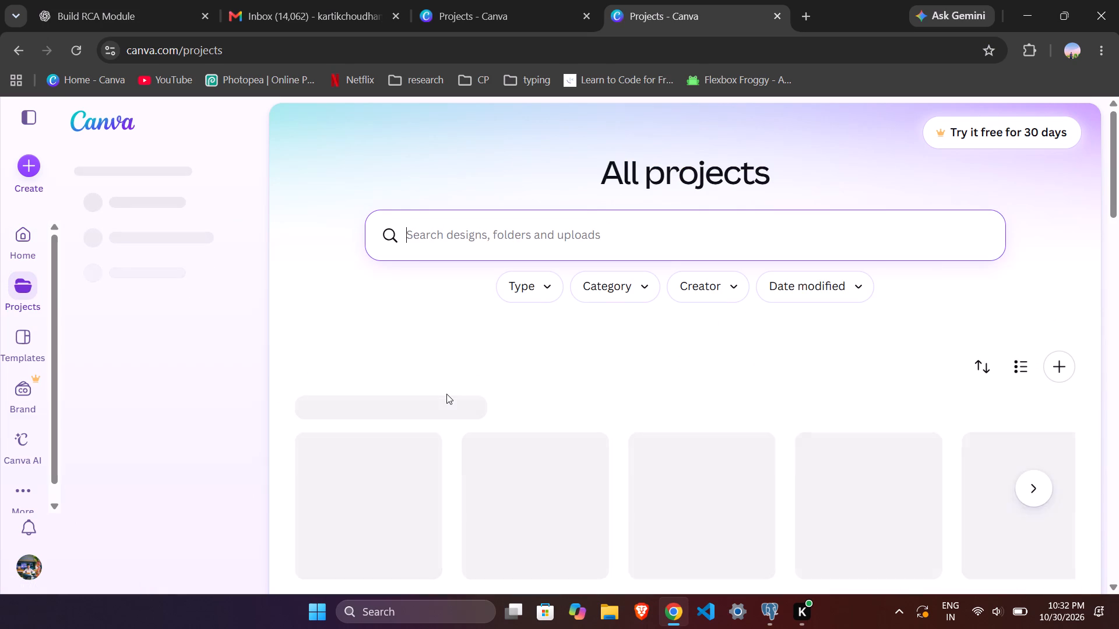
pyautogui.scroll(-1, 446, 394)
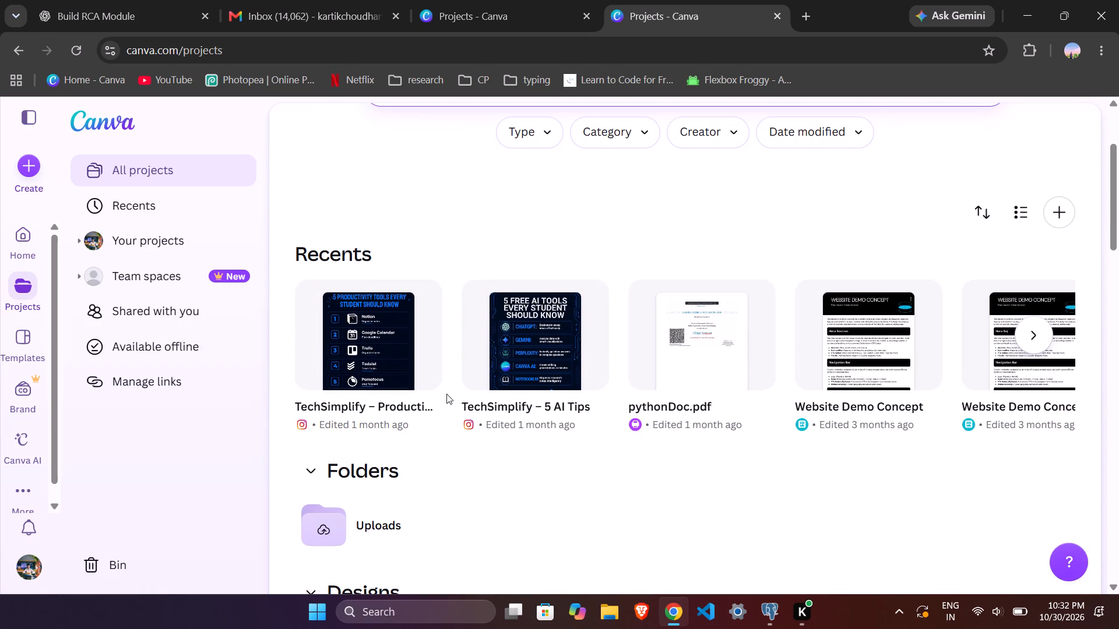
pyautogui.scroll(-2, 446, 394)
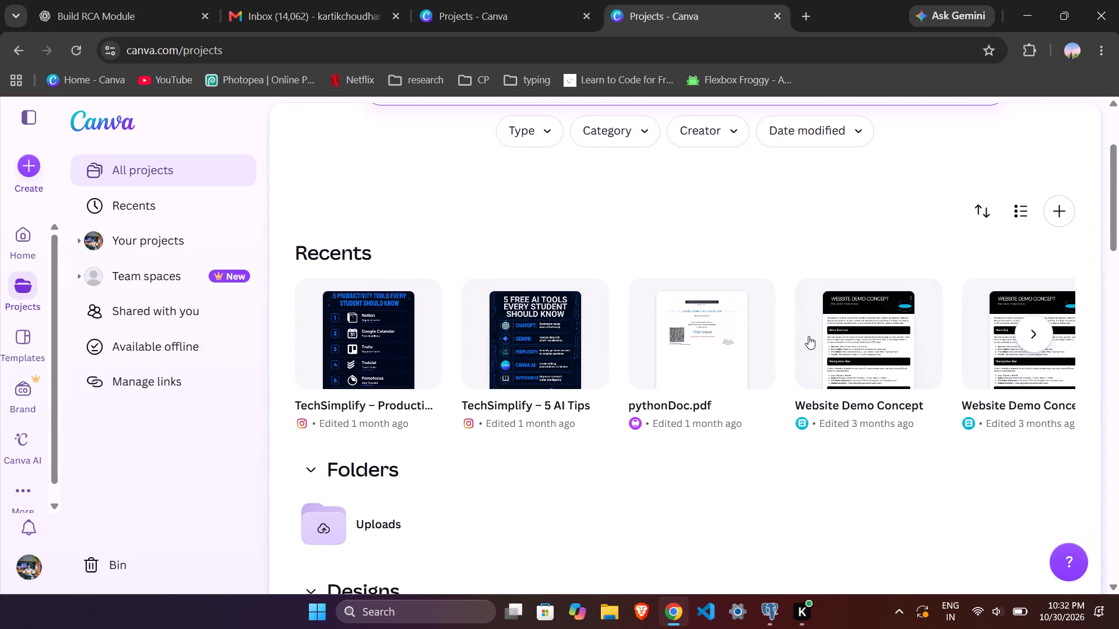
pyautogui.scroll(-1, 701, 476)
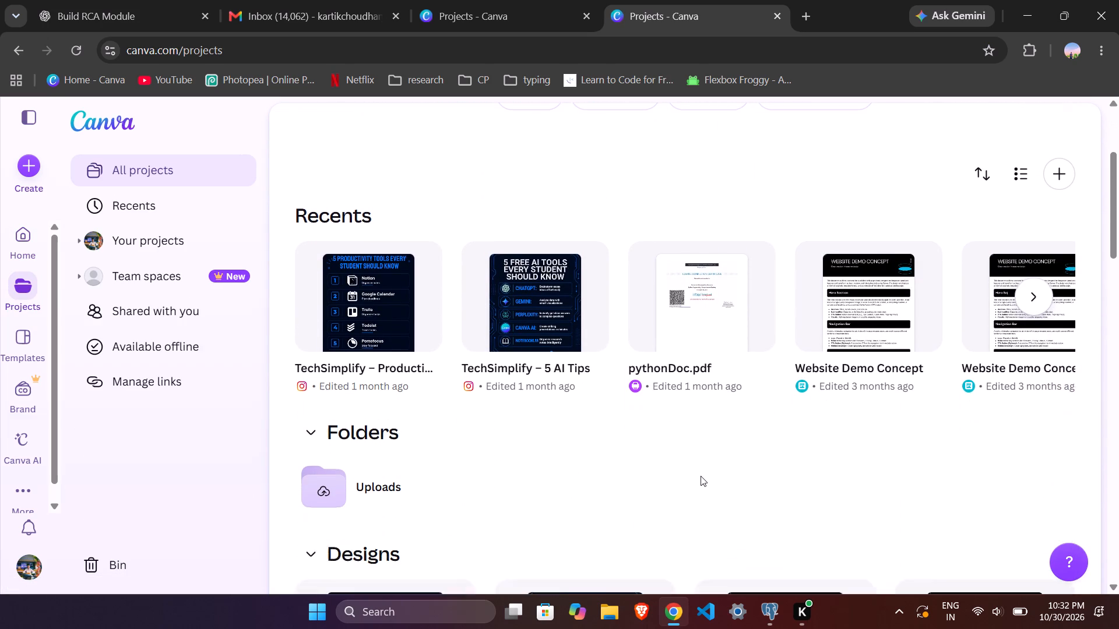
pyautogui.scroll(-5, 701, 476)
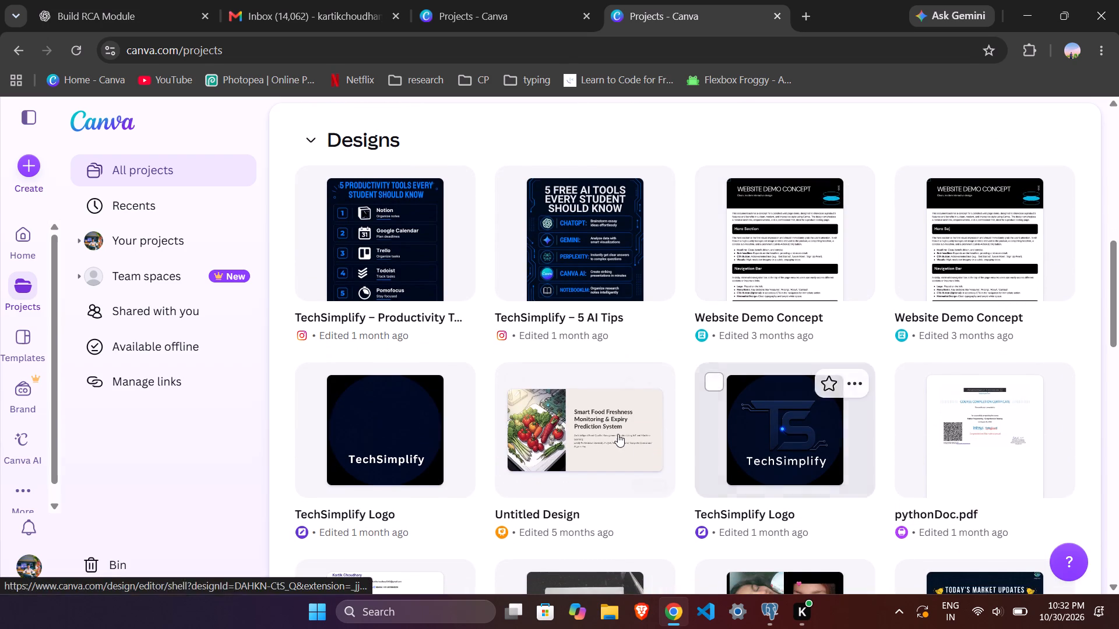
pyautogui.click(616, 434)
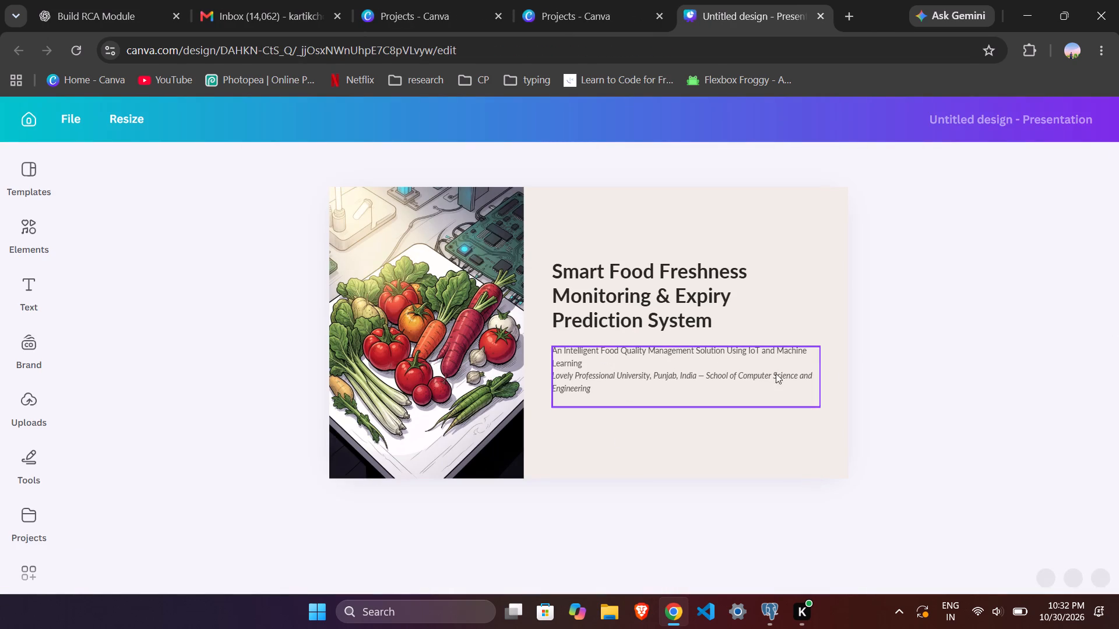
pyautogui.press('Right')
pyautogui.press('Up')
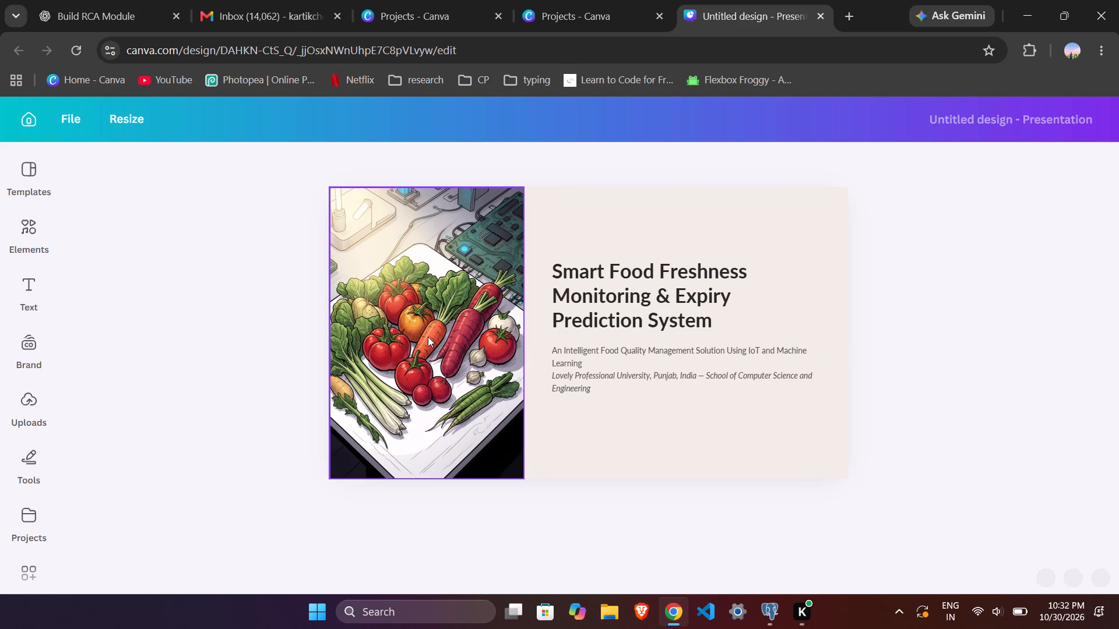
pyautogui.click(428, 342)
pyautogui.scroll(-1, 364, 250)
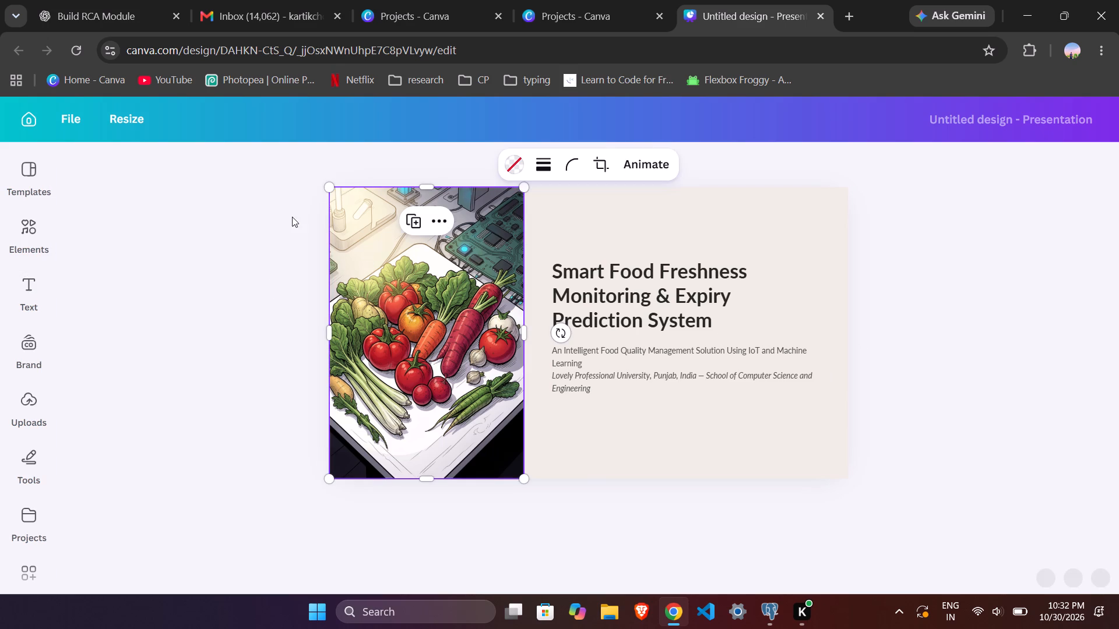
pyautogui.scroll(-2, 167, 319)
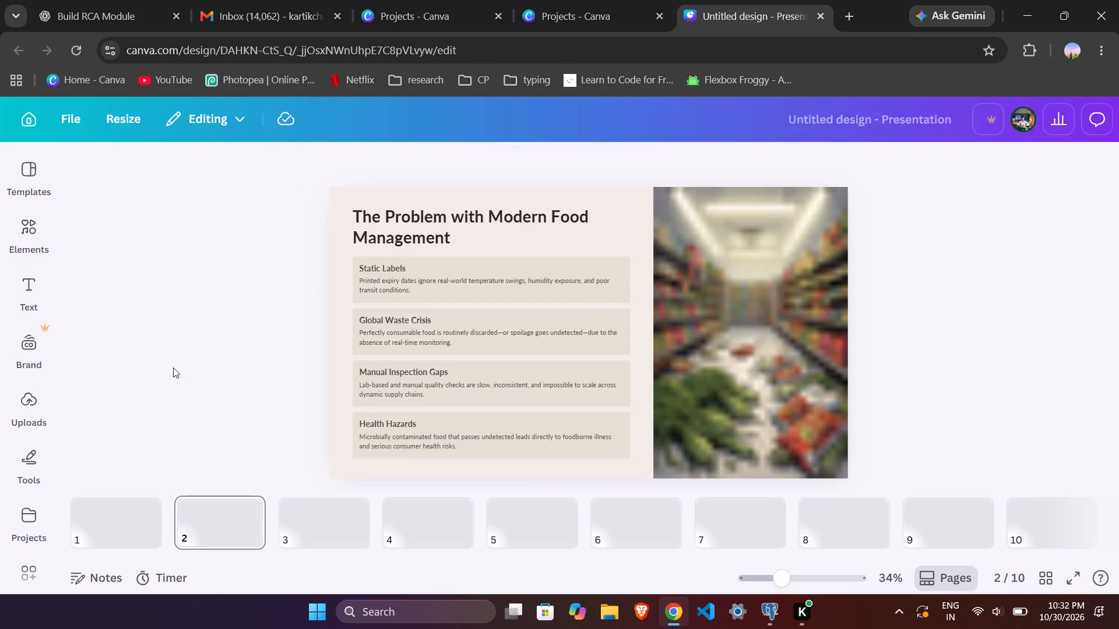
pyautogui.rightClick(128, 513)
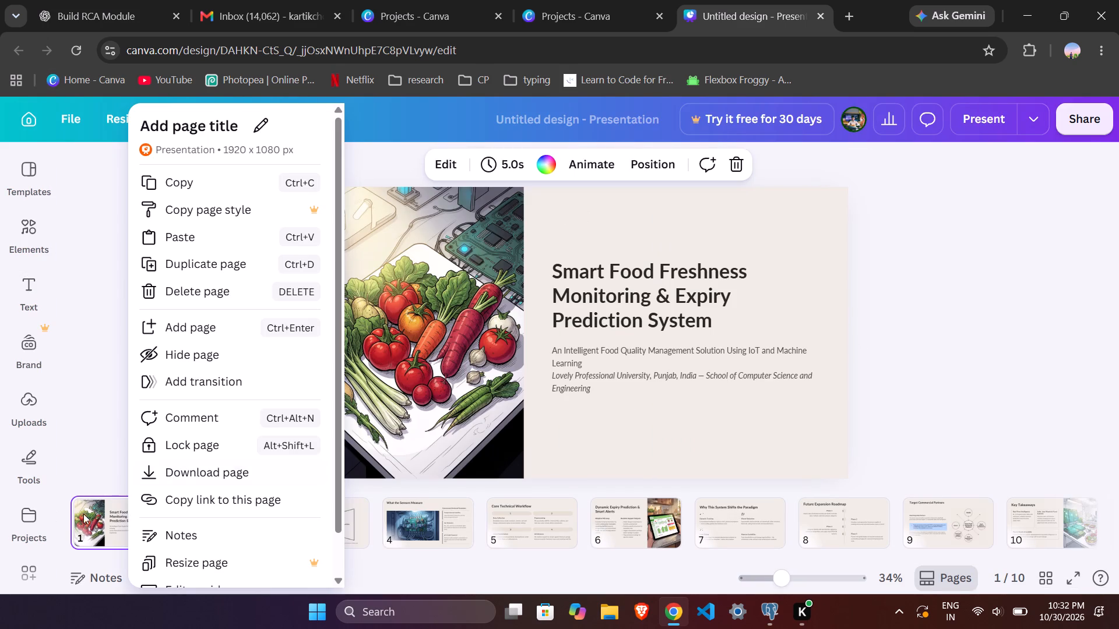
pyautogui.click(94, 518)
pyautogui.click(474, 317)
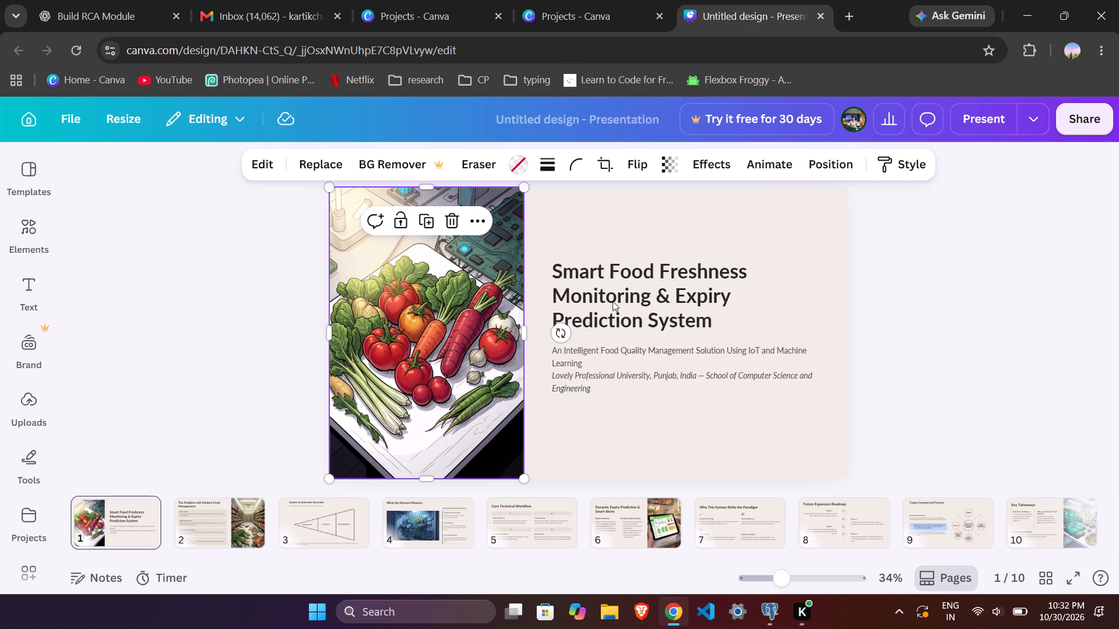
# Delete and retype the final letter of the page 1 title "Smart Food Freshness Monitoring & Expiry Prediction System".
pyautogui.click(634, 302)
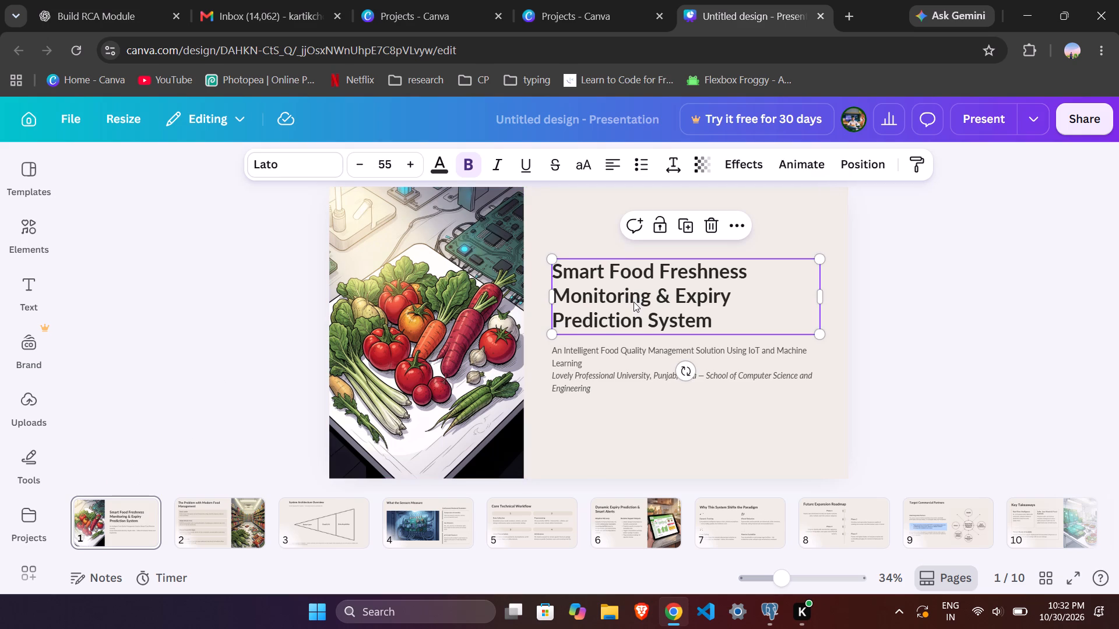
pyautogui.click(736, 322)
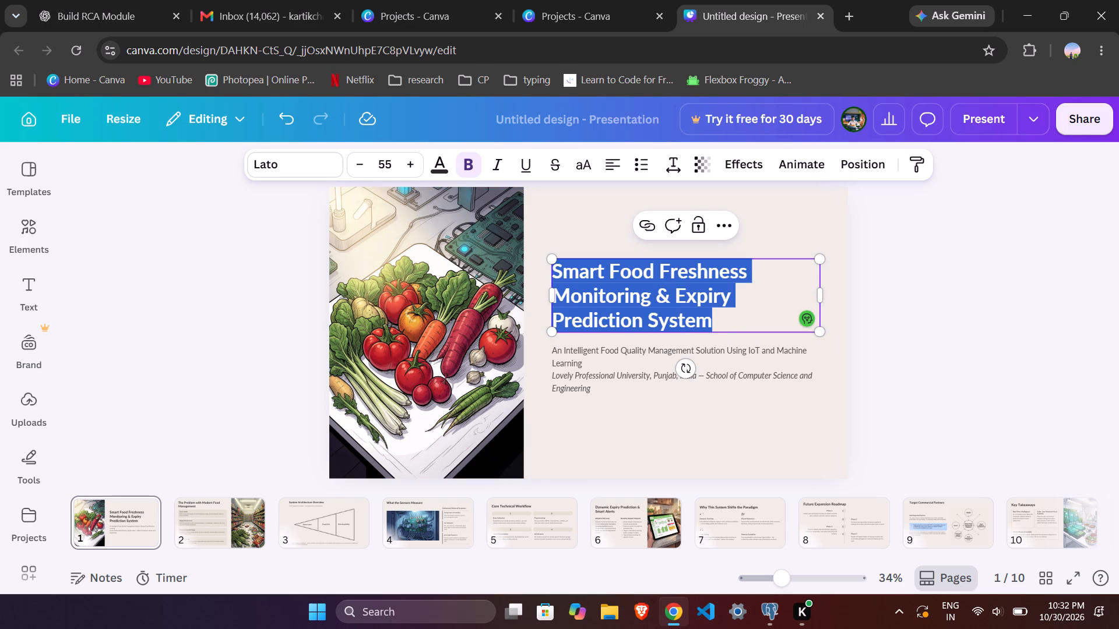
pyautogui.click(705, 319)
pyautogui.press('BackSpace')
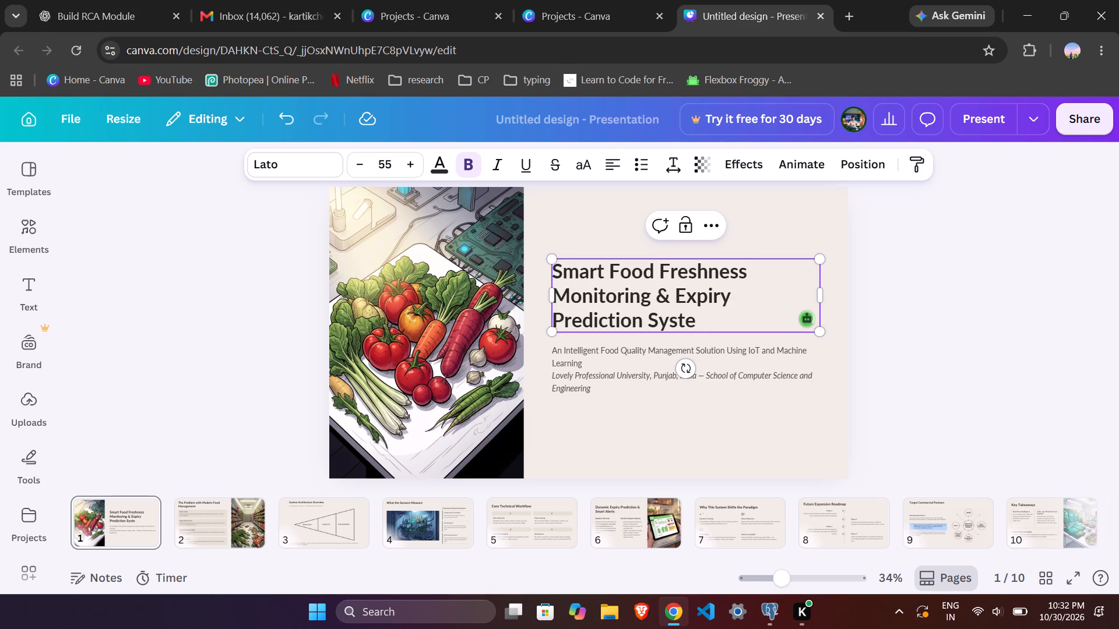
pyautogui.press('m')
# Set the font size of the subtitle text below the page 1 title to 27.
pyautogui.click(741, 377)
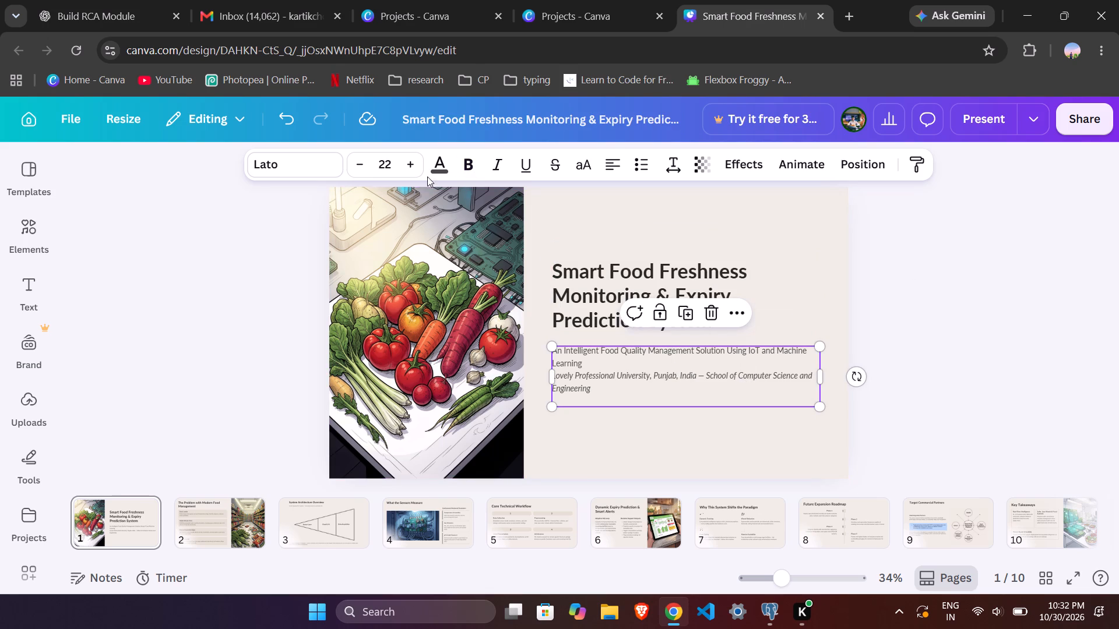
pyautogui.click(408, 162)
pyautogui.click(408, 162)
pyautogui.click(408, 162)
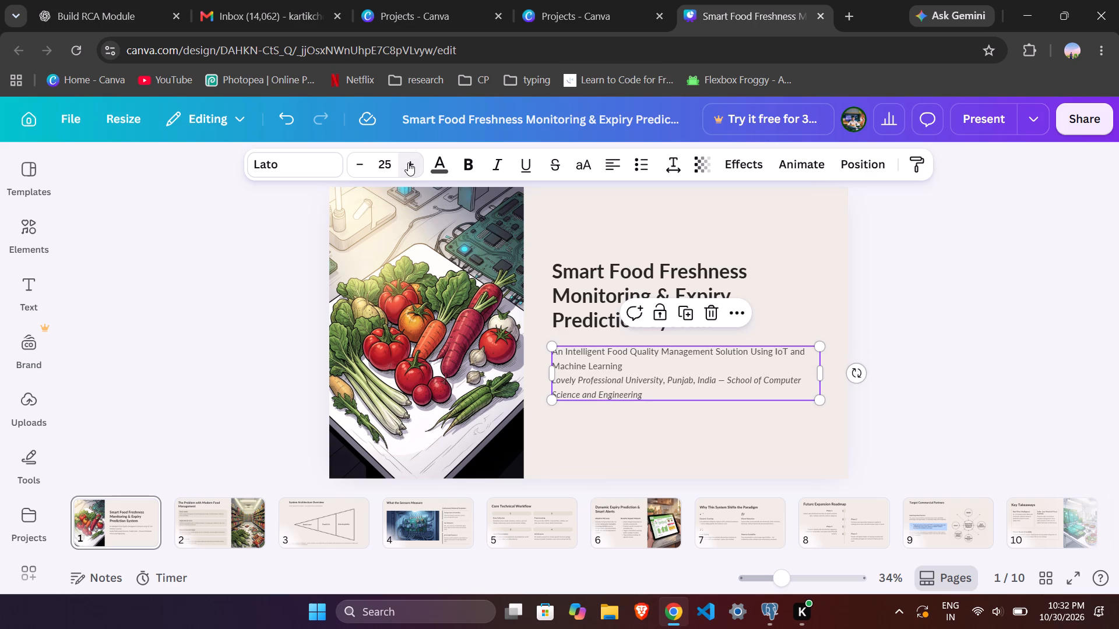
pyautogui.click(408, 162)
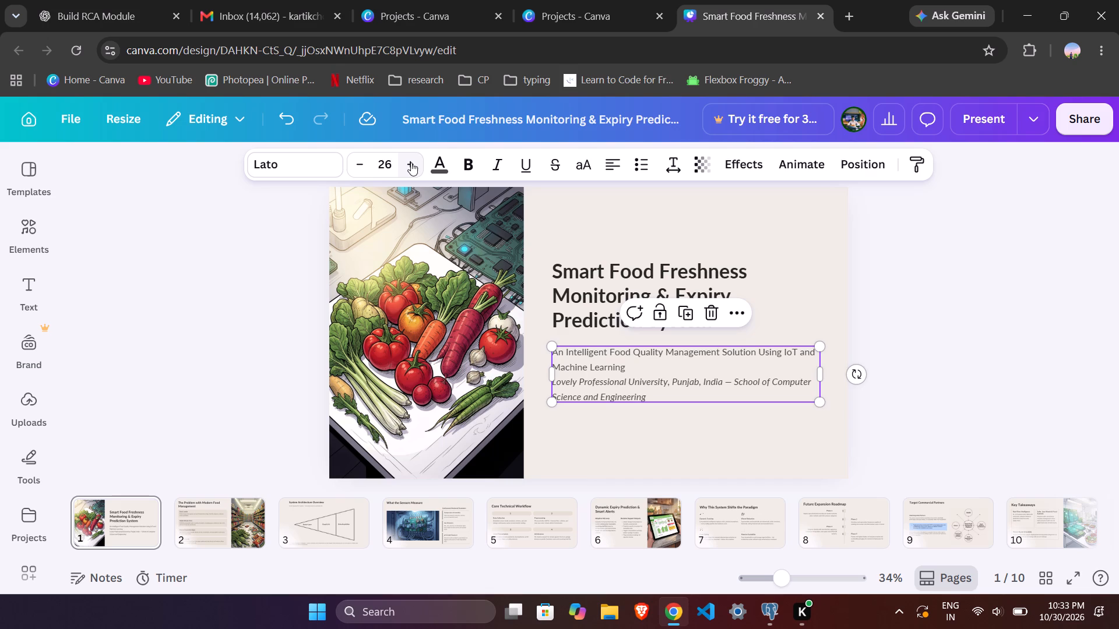
pyautogui.click(411, 170)
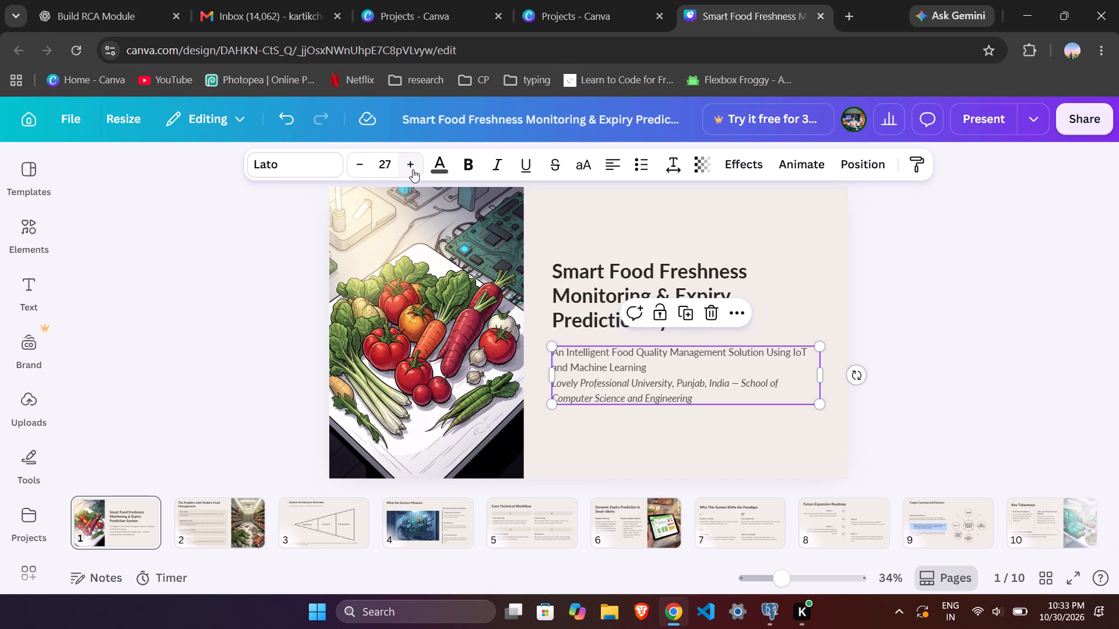
# Move the page 1 subtitle slightly down, keeping it aligned with the title, to widen the gap between them.
pyautogui.moveTo(716, 358); pyautogui.dragTo(717, 372)
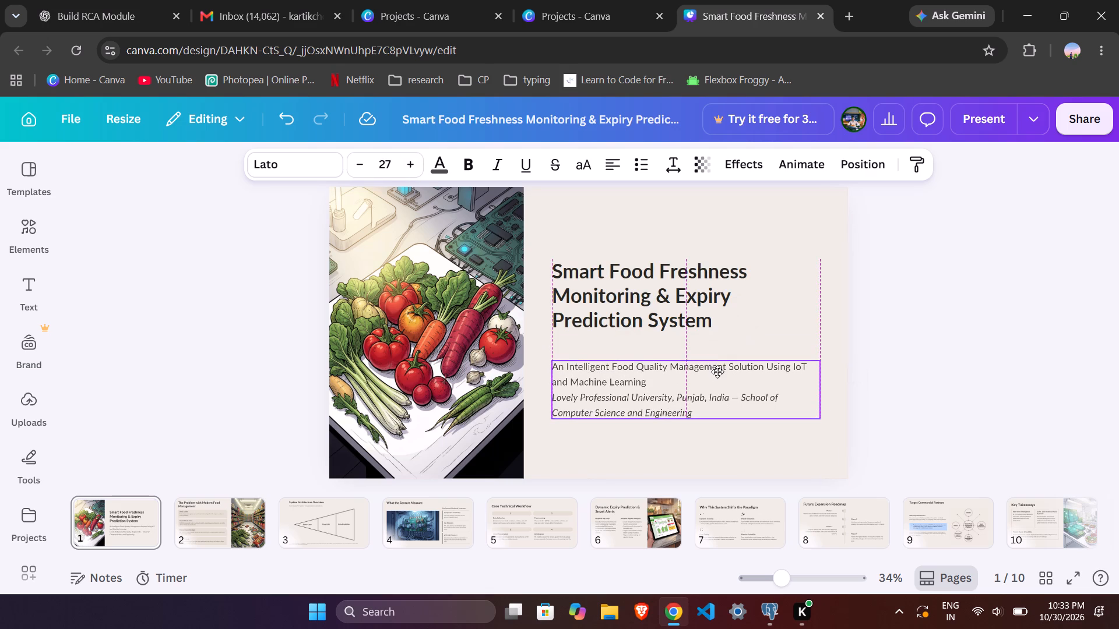
pyautogui.moveTo(717, 372); pyautogui.dragTo(717, 371)
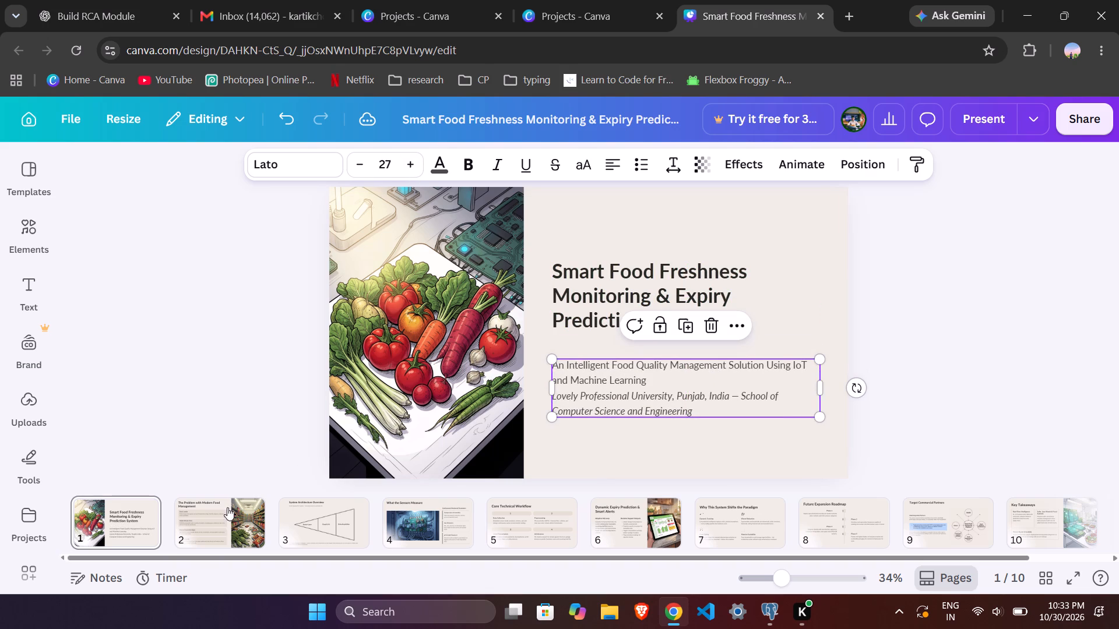
# On page 2, set the font size of the description under Static Labels to 20.
pyautogui.click(227, 510)
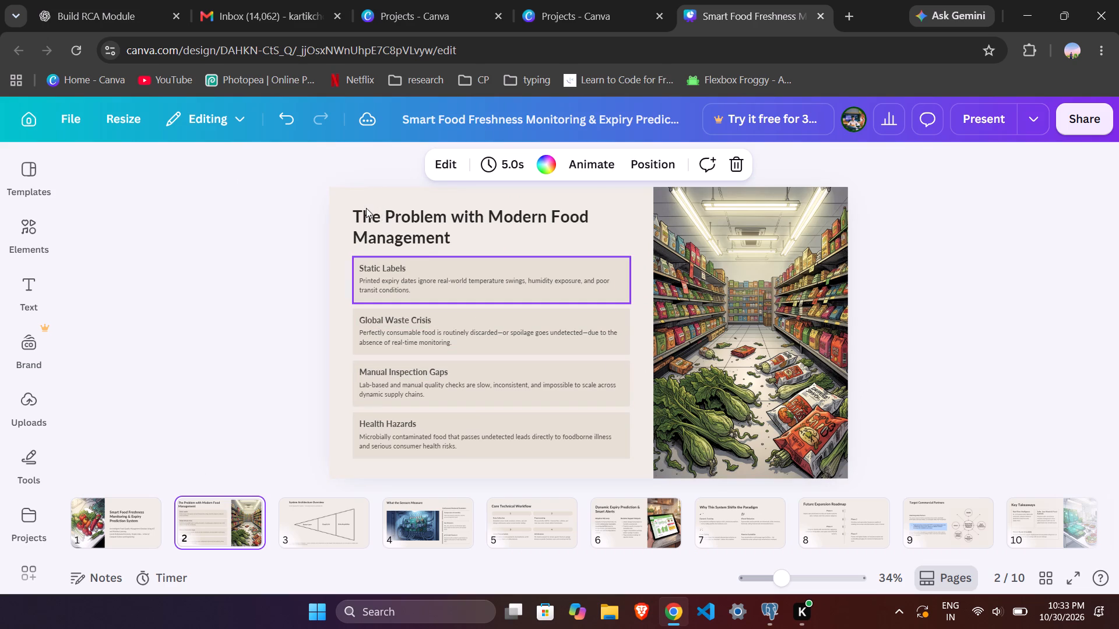
pyautogui.click(389, 284)
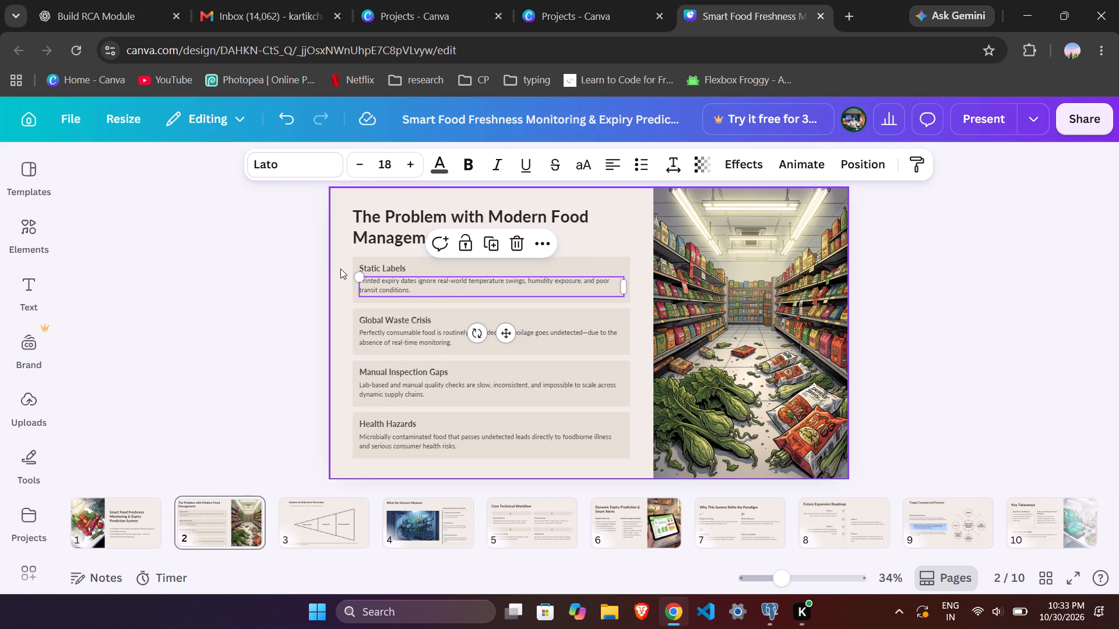
pyautogui.click(346, 262)
pyautogui.click(350, 262)
pyautogui.click(356, 265)
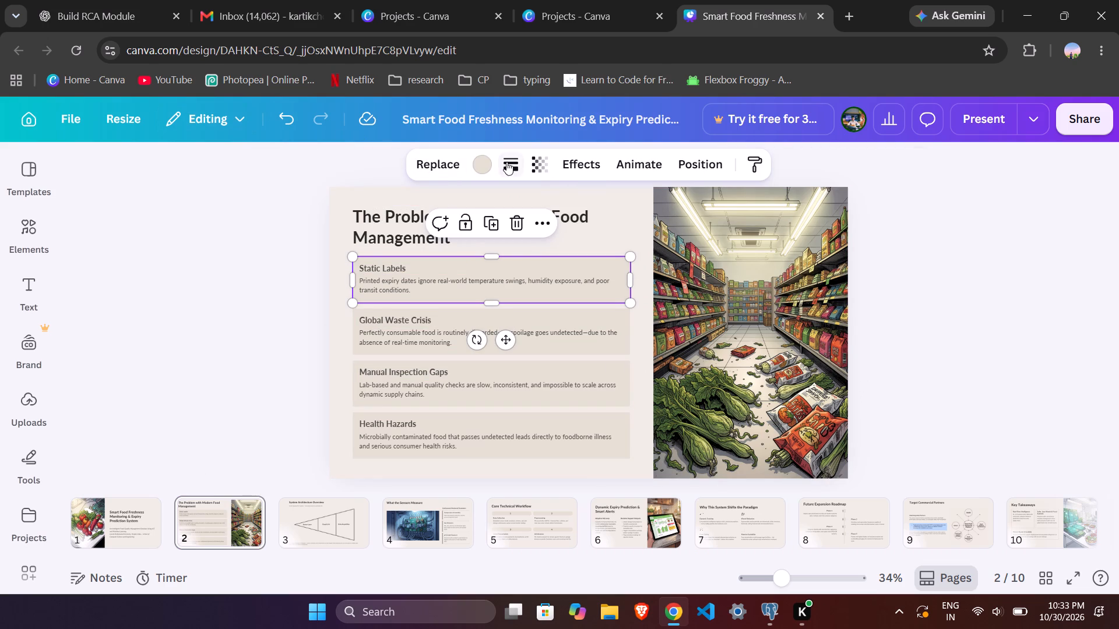
pyautogui.click(593, 285)
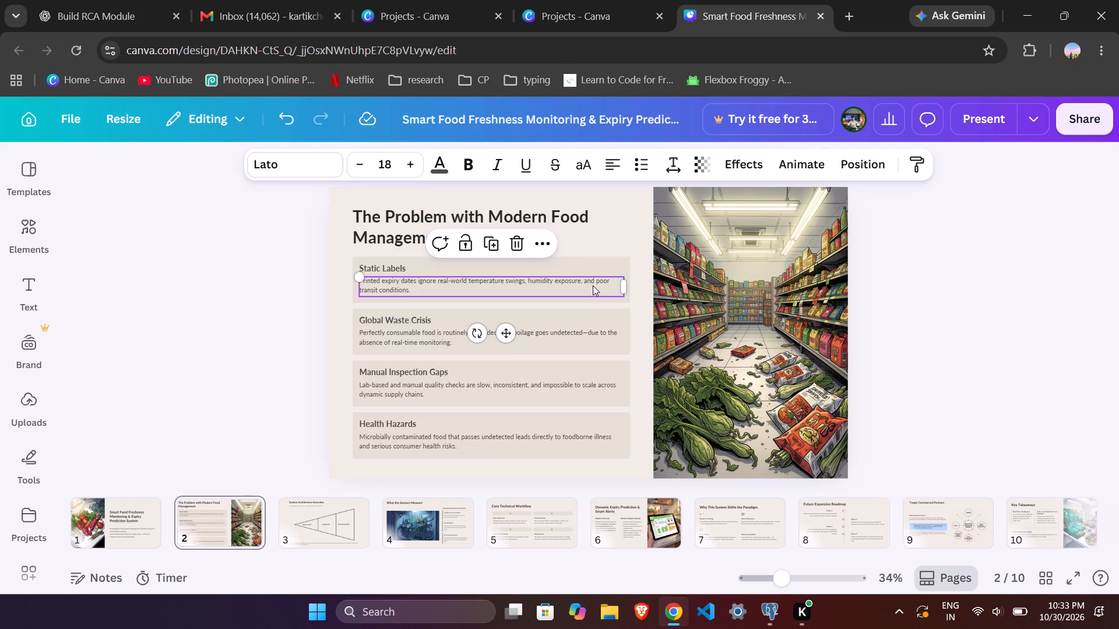
pyautogui.click(409, 158)
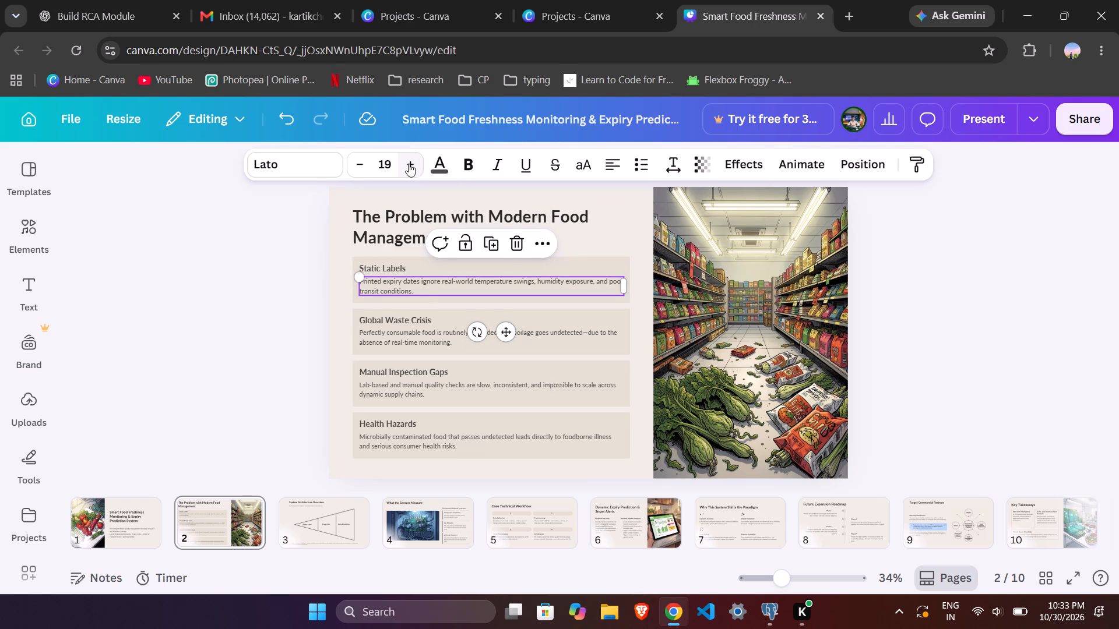
pyautogui.click(409, 164)
# Set the font size of the Static Labels heading to 25.
pyautogui.click(393, 267)
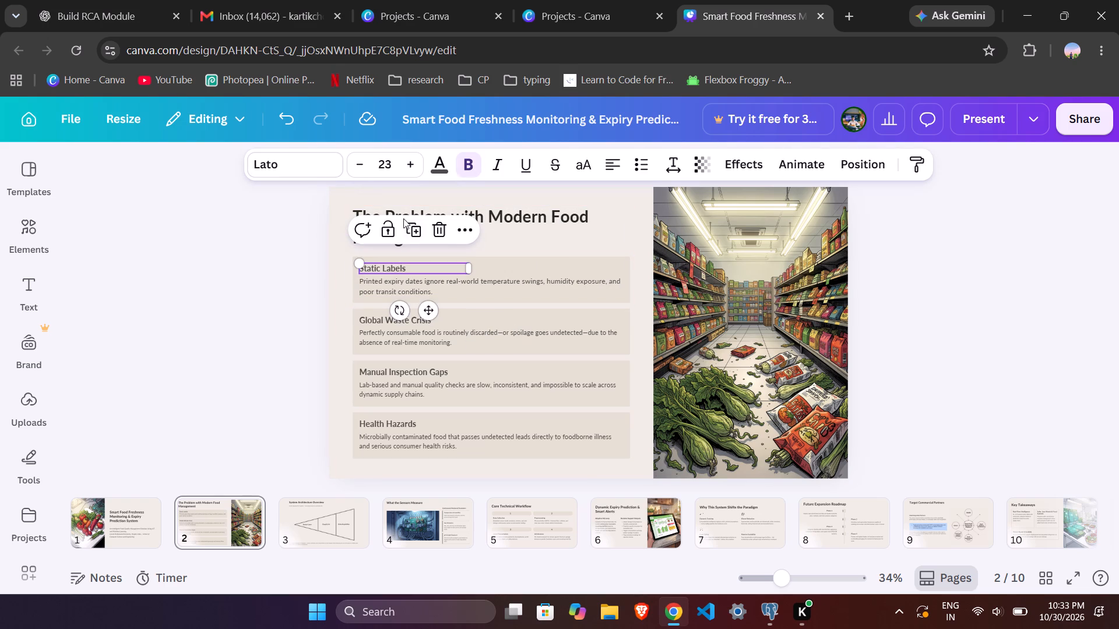
pyautogui.click(412, 166)
pyautogui.click(412, 166)
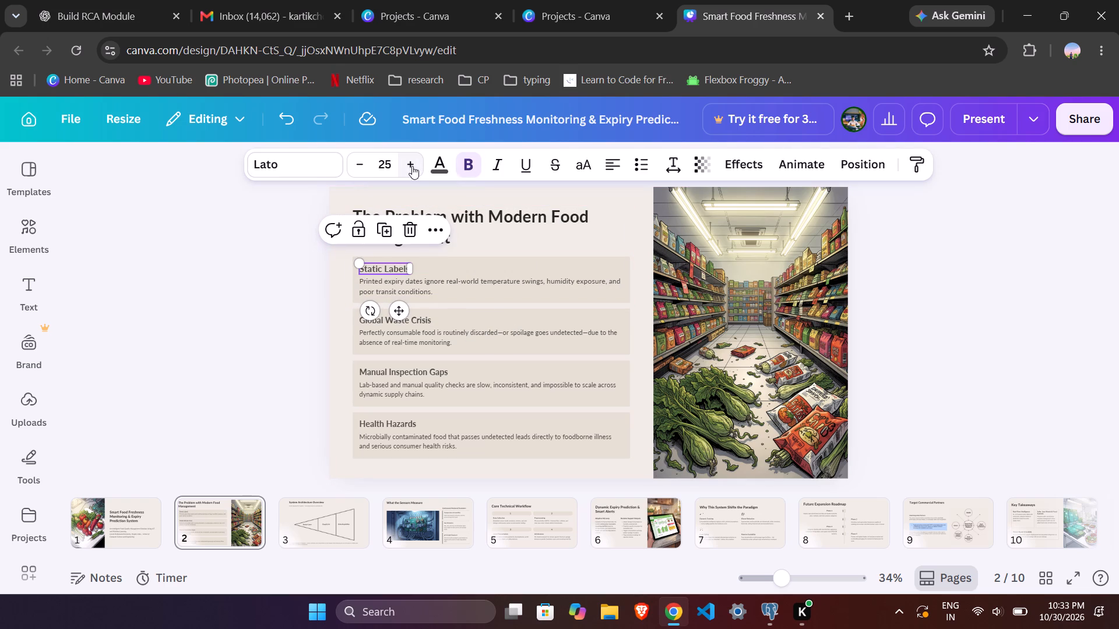
pyautogui.click(233, 272)
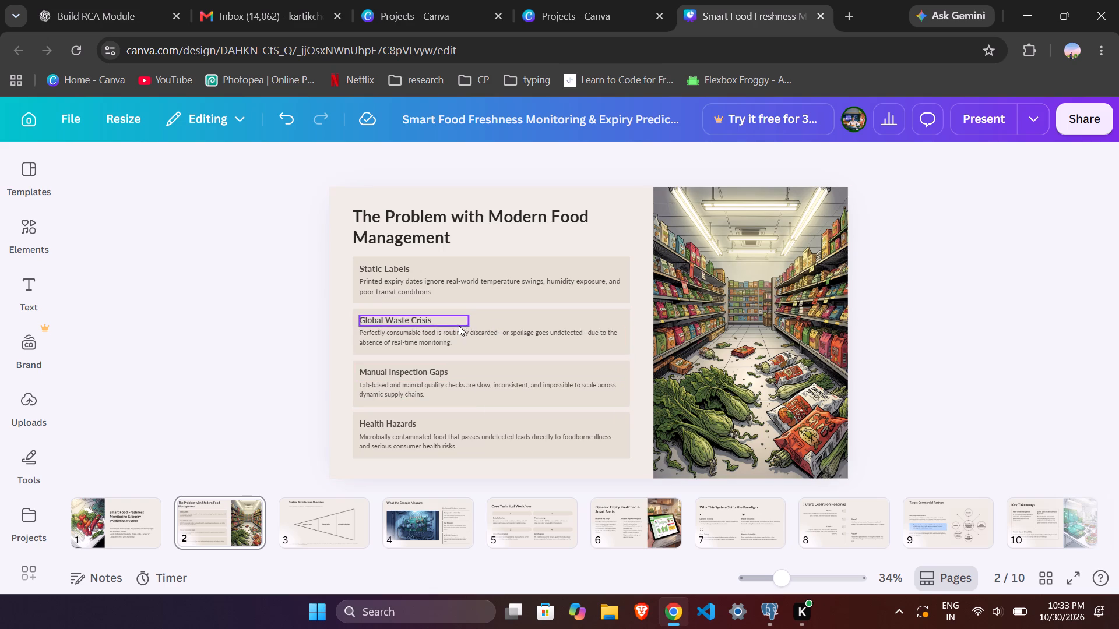
# Set the font size of the Global Waste Crisis heading to 25.
pyautogui.click(471, 336)
pyautogui.click(729, 268)
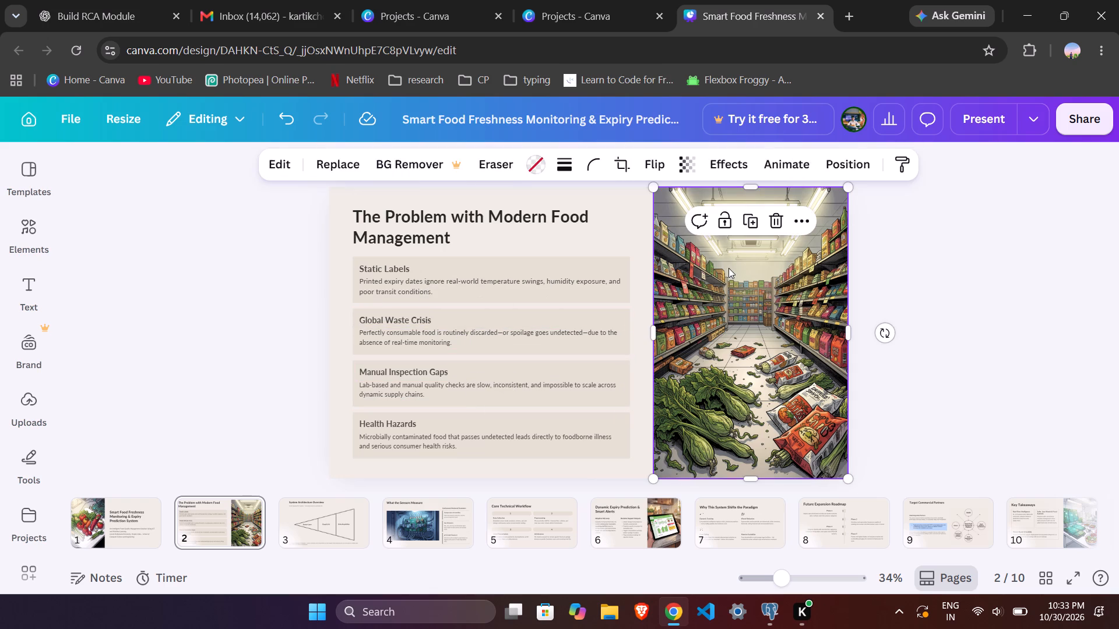
pyautogui.click(420, 315)
pyautogui.doubleClick(404, 169)
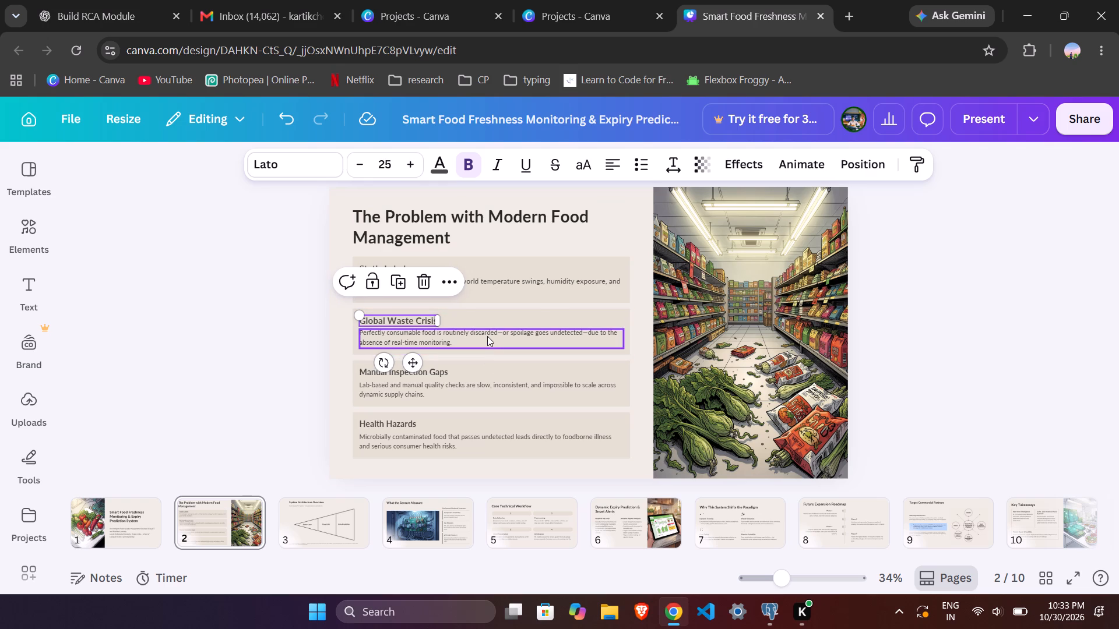
# On page 2, set the font size of the descriptions under Global Waste Crisis and Static Labels to 22.
pyautogui.click(487, 336)
pyautogui.tripleClick(408, 164)
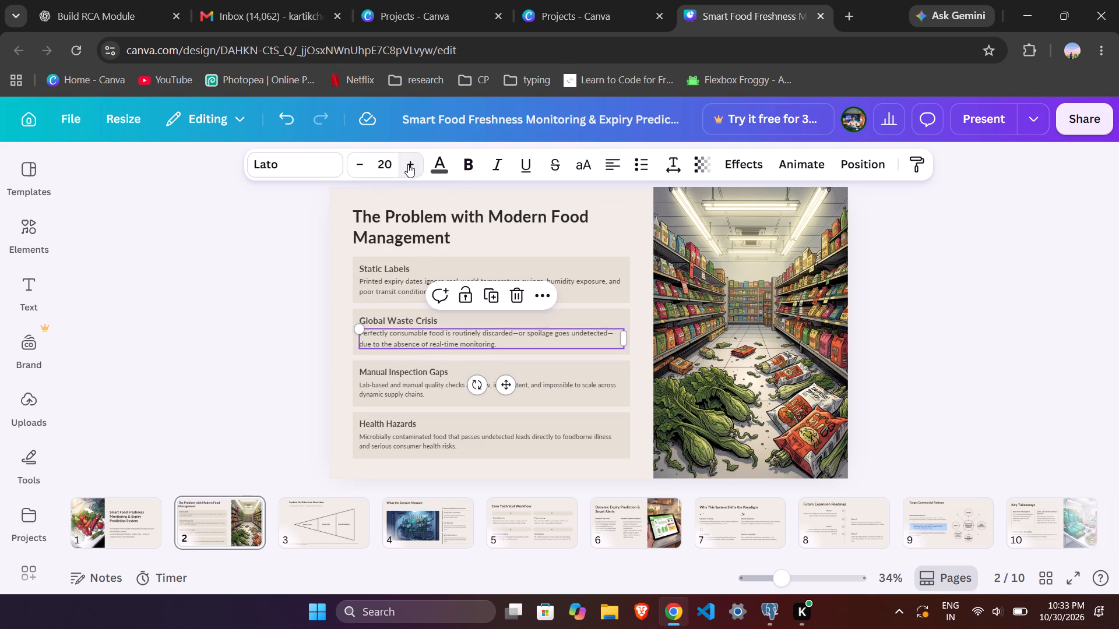
pyautogui.click(408, 164)
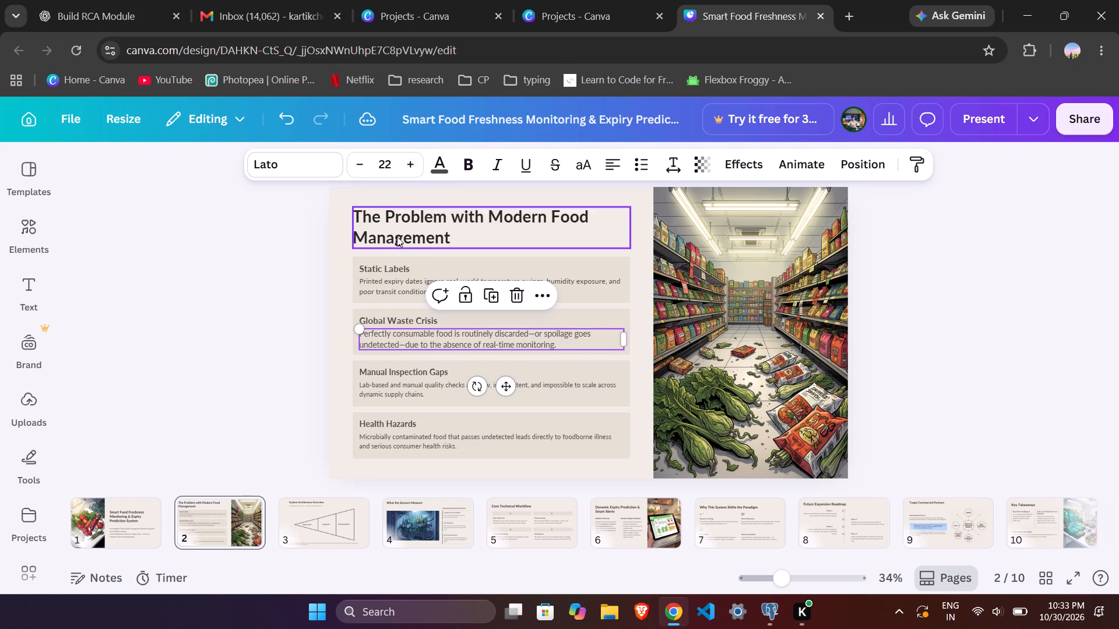
pyautogui.click(386, 292)
pyautogui.click(392, 348)
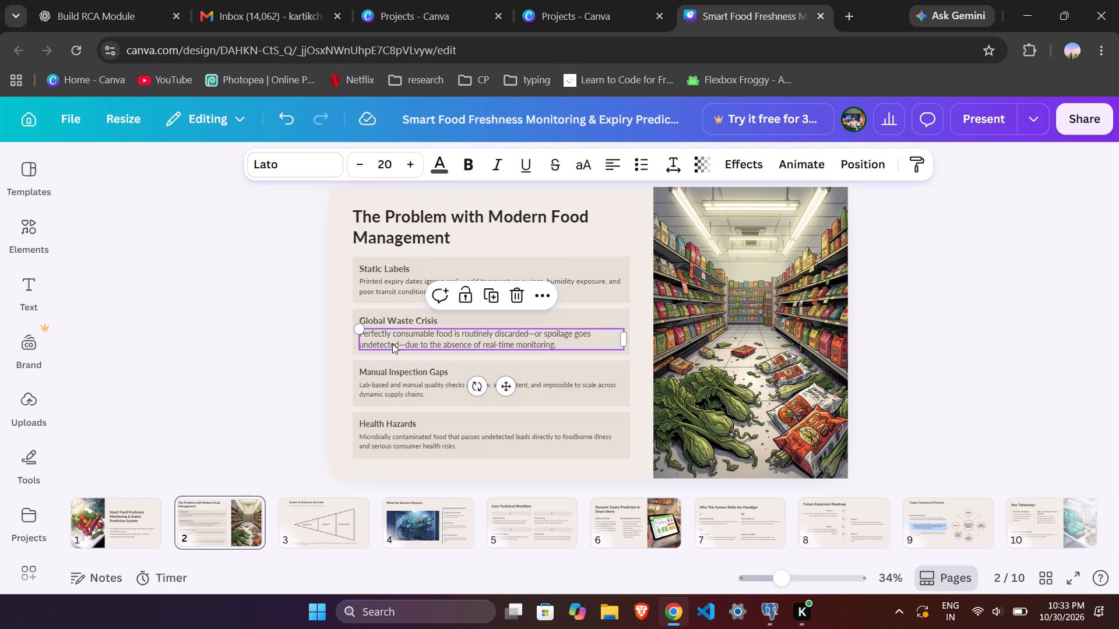
pyautogui.click(395, 282)
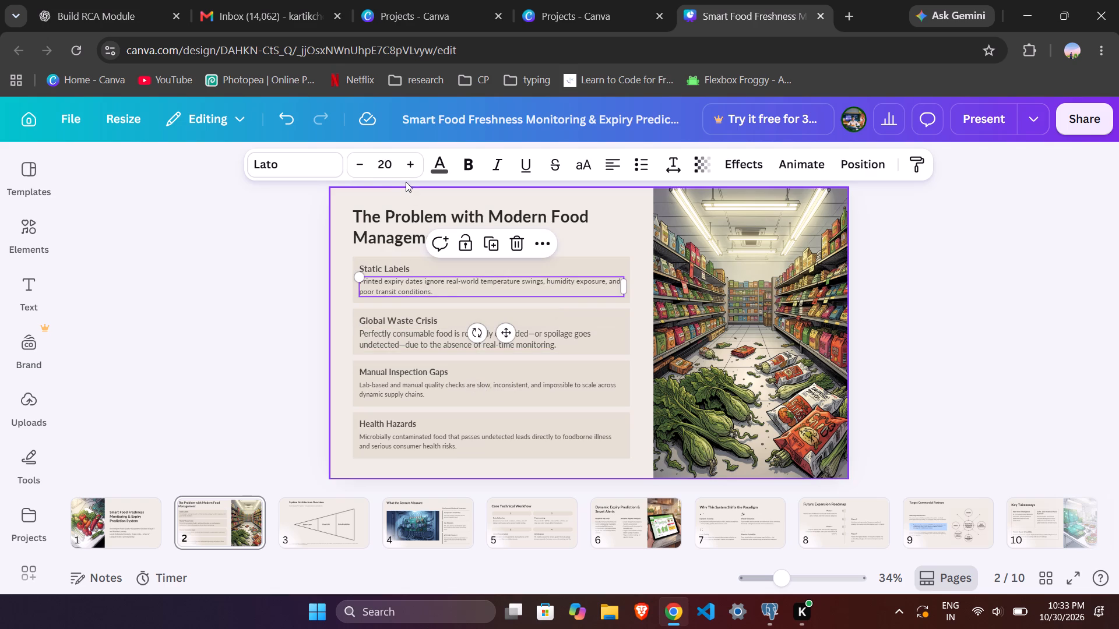
pyautogui.doubleClick(410, 164)
pyautogui.click(381, 267)
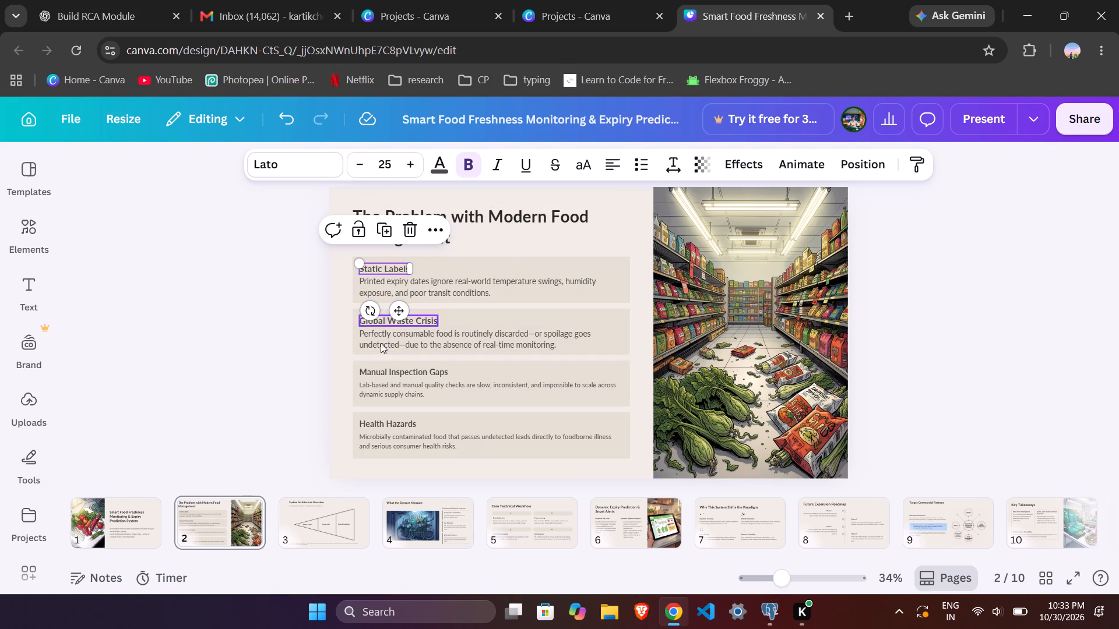
# Set the Manual Inspection Gaps heading to font size 25 and the description under it to 22.
pyautogui.click(378, 369)
pyautogui.click(407, 165)
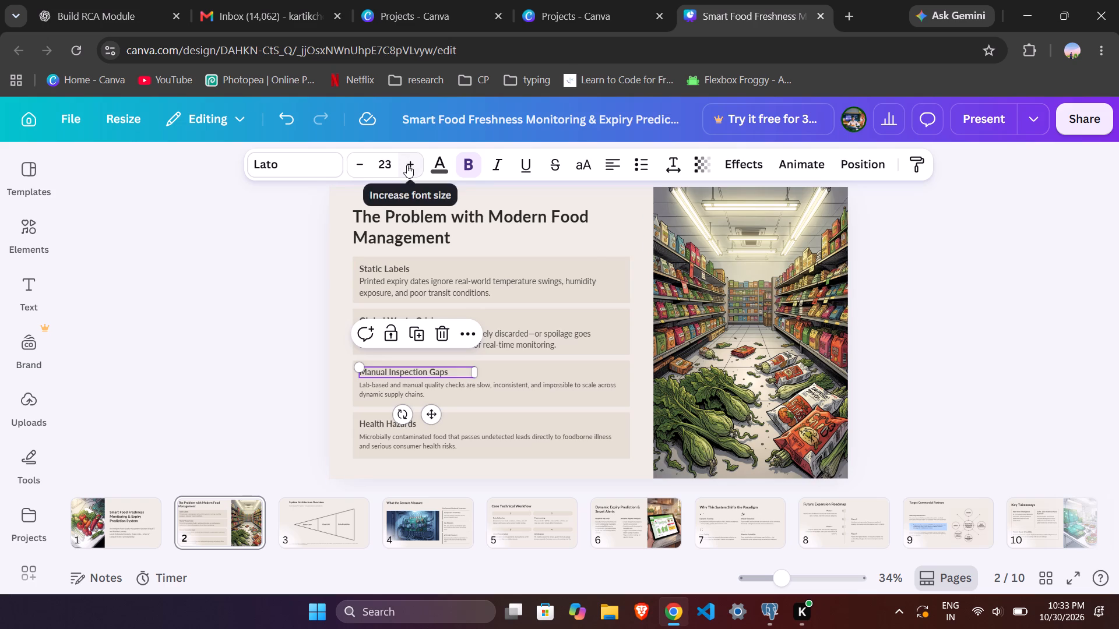
pyautogui.click(407, 165)
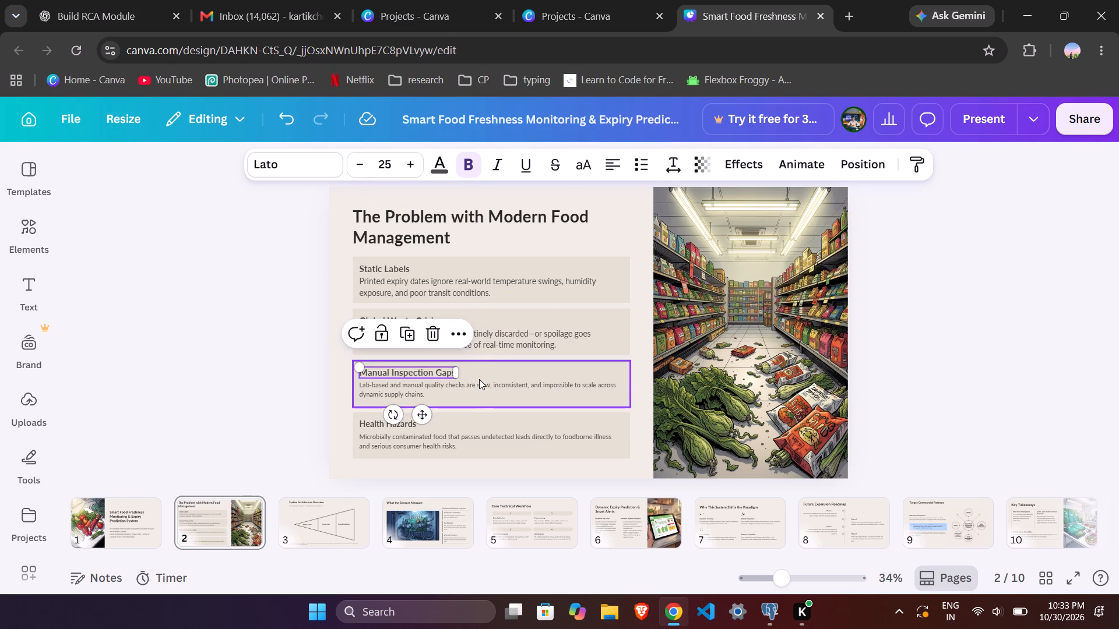
pyautogui.click(479, 379)
pyautogui.click(479, 380)
pyautogui.doubleClick(411, 164)
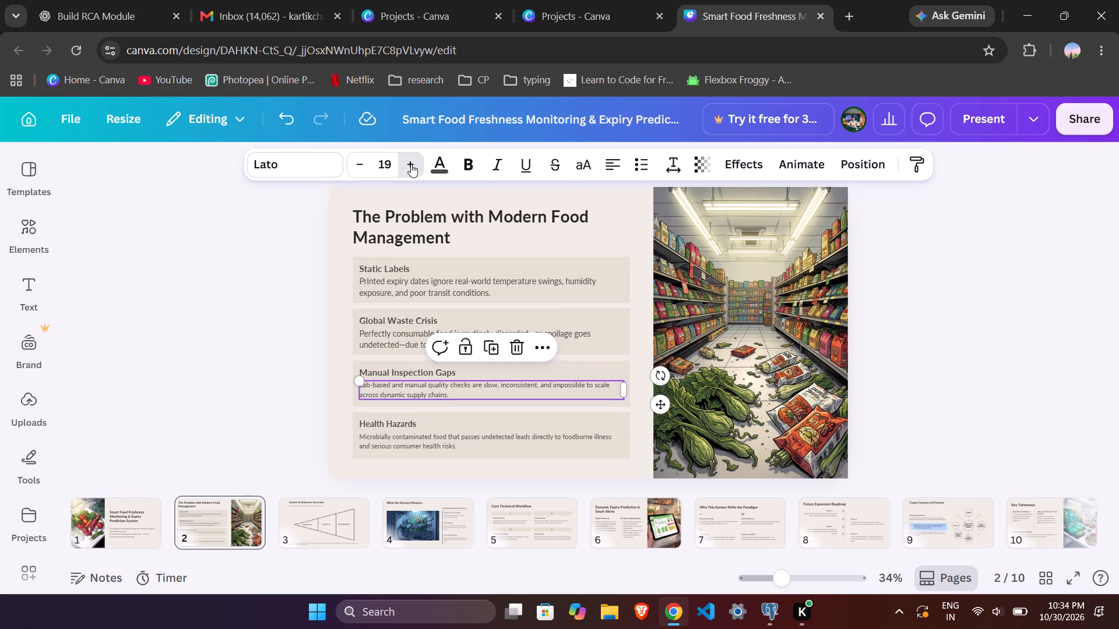
pyautogui.click(411, 164)
pyautogui.click(411, 164)
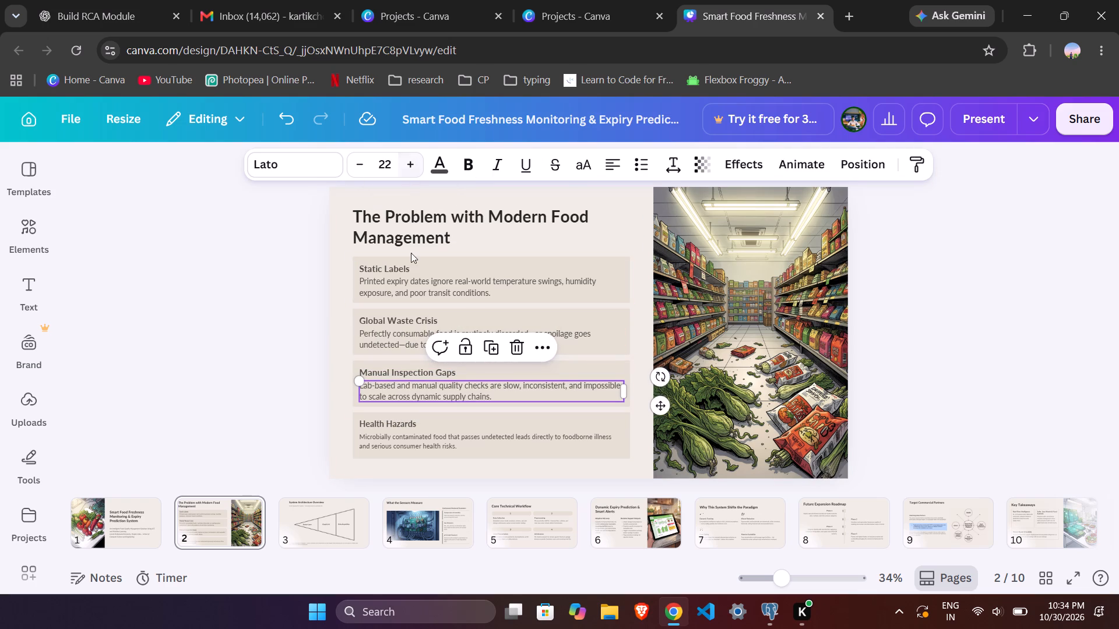
# Set the Health Hazards heading to font size 25 and the description under it to 22.
pyautogui.click(408, 418)
pyautogui.click(402, 424)
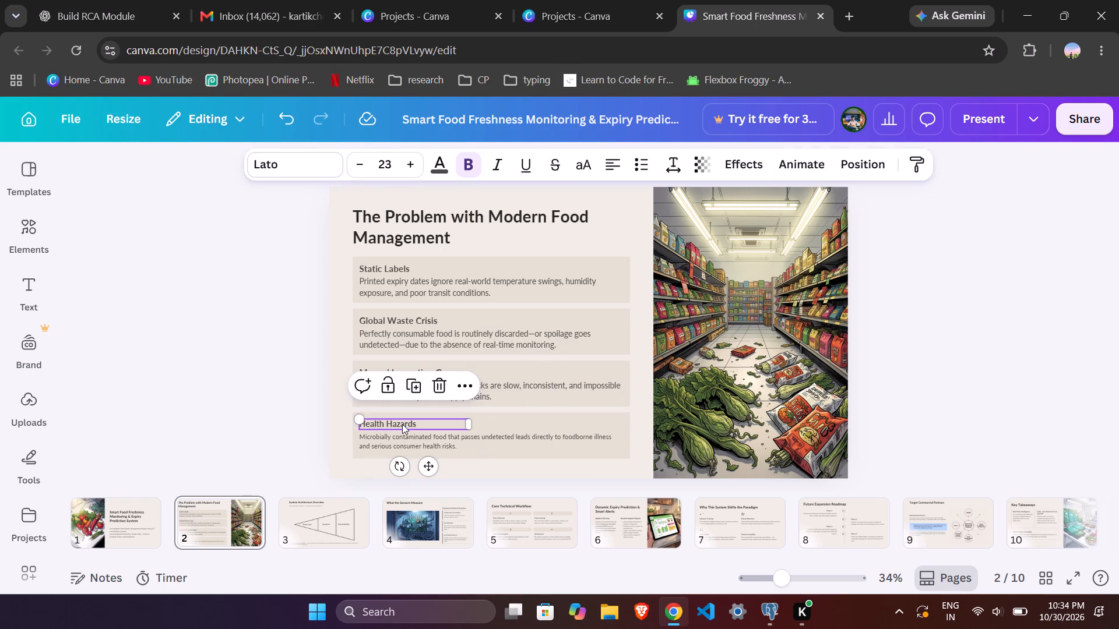
pyautogui.click(417, 166)
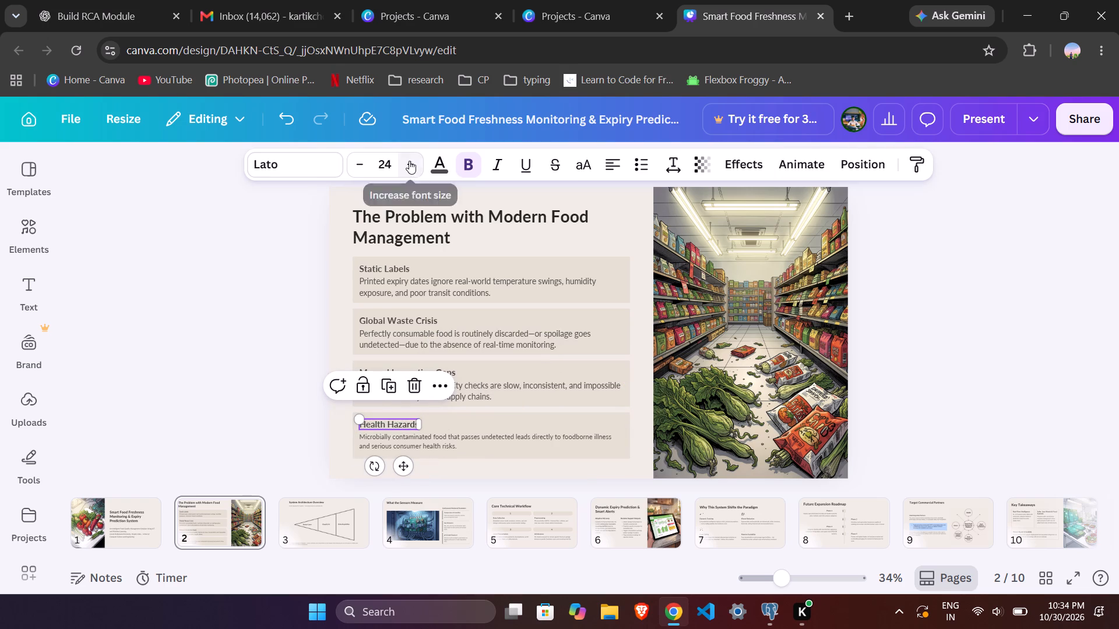
pyautogui.click(409, 161)
pyautogui.click(453, 433)
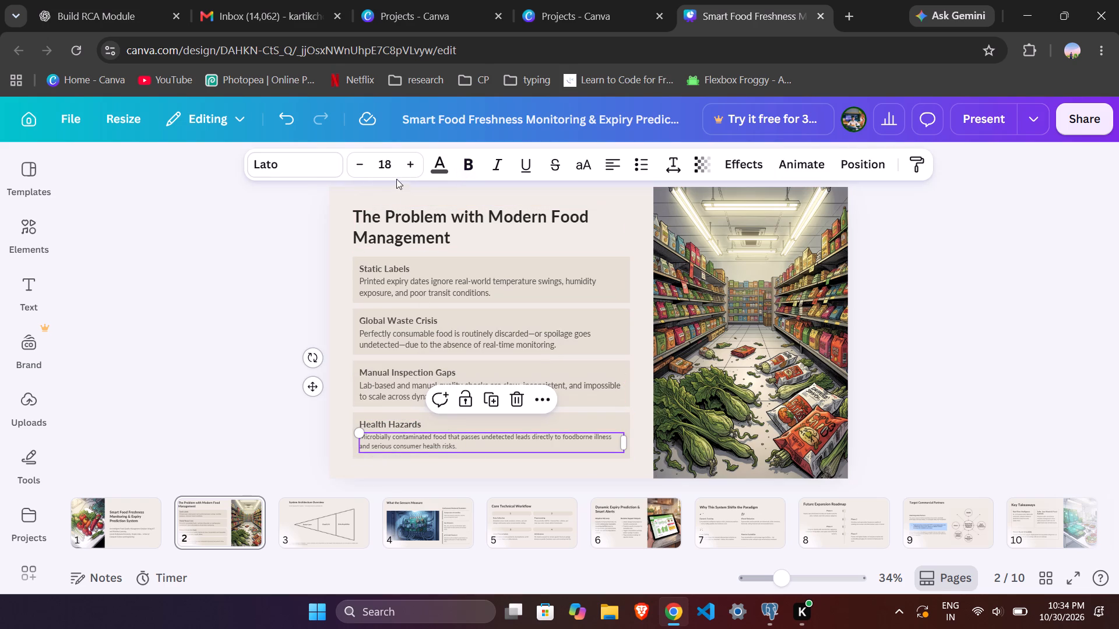
pyautogui.doubleClick(411, 168)
pyautogui.click(411, 168)
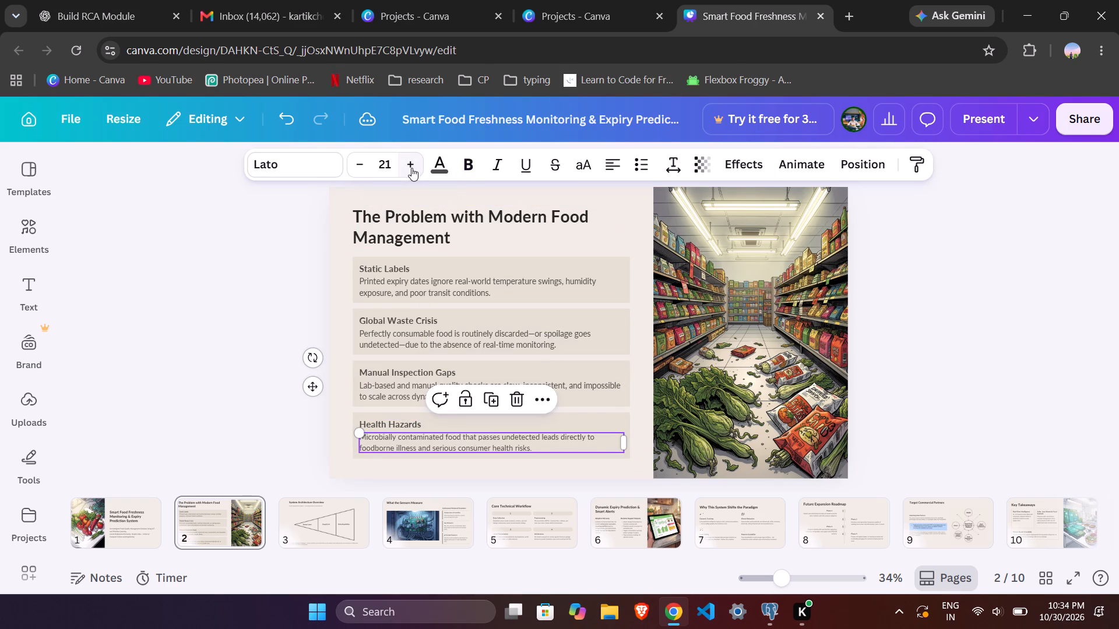
pyautogui.doubleClick(411, 168)
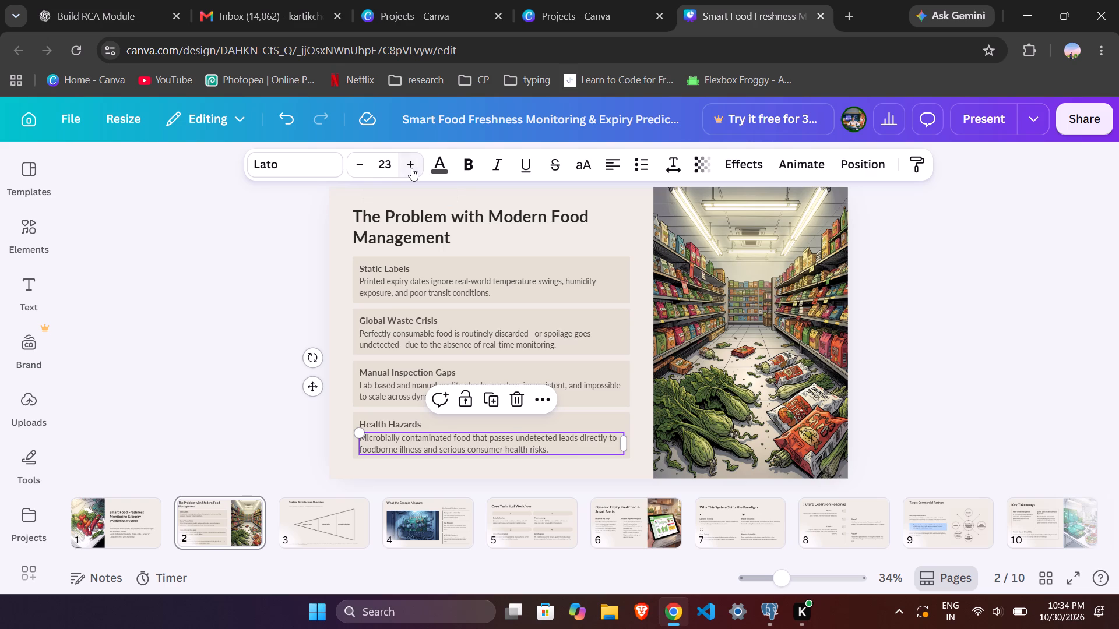
pyautogui.click(361, 164)
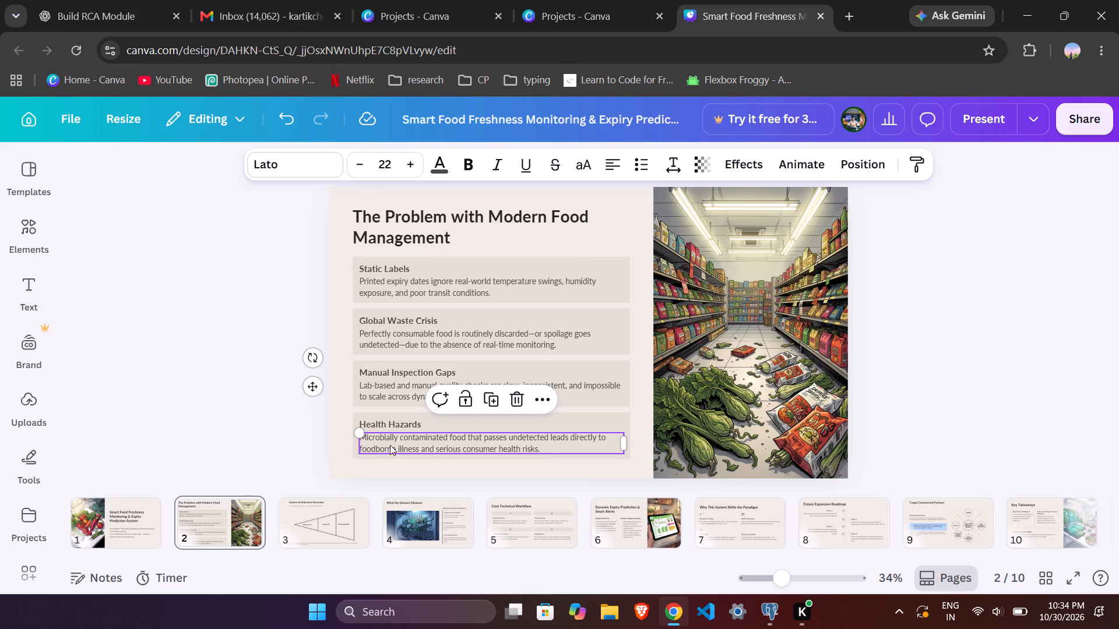
# Look over pages 3 and 4, and check the font sizes of the headings and descriptions on page 5, Core Technical Workflow.
pyautogui.click(326, 515)
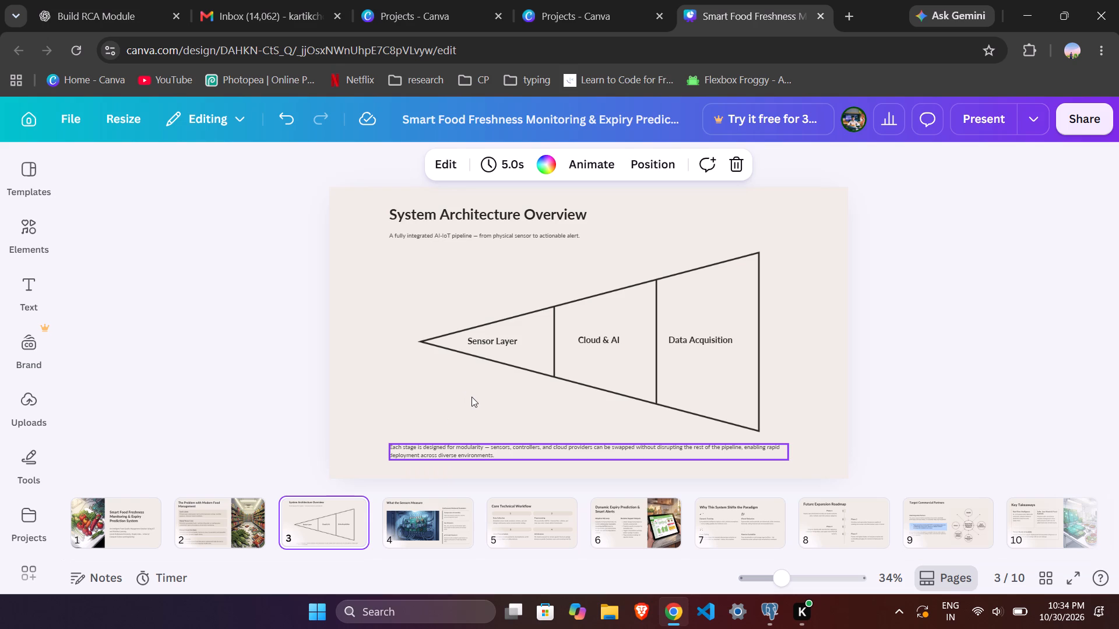
pyautogui.click(418, 513)
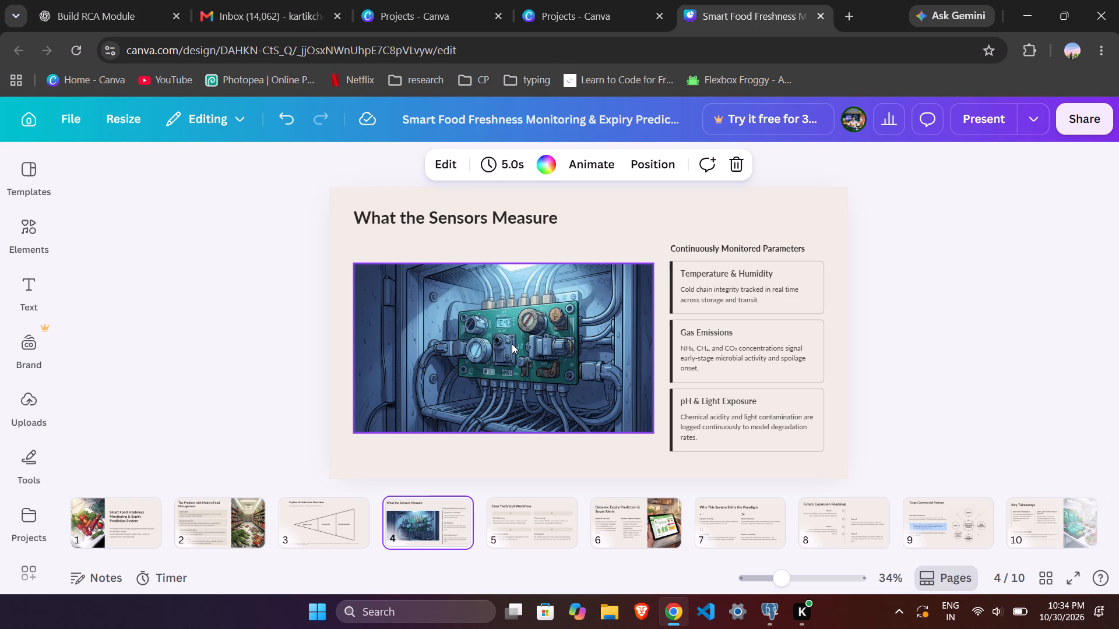
pyautogui.click(520, 521)
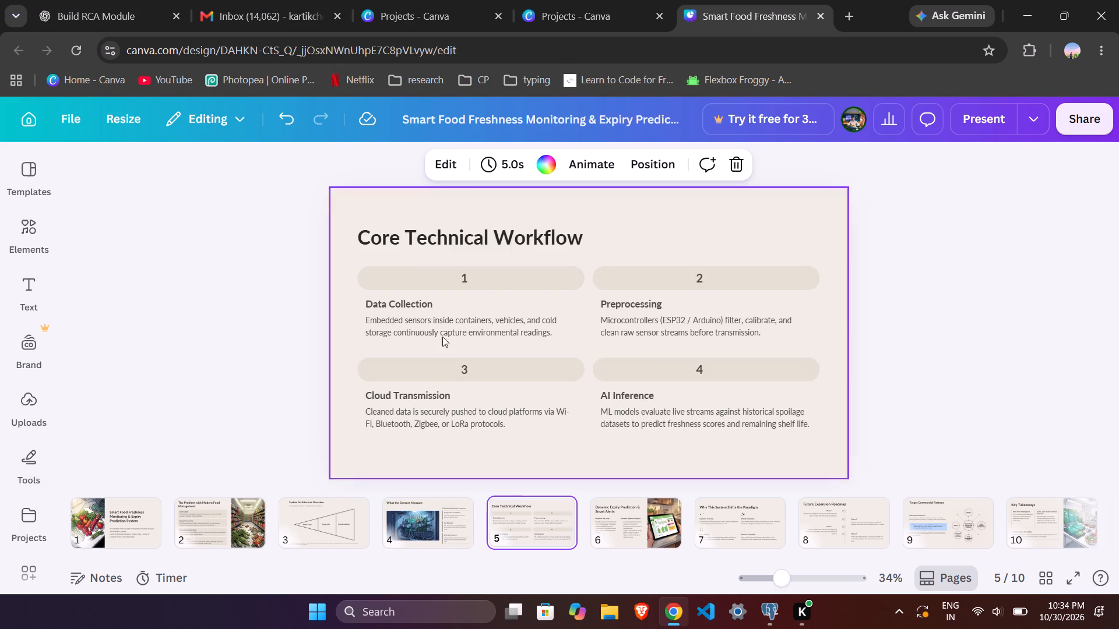
pyautogui.click(431, 337)
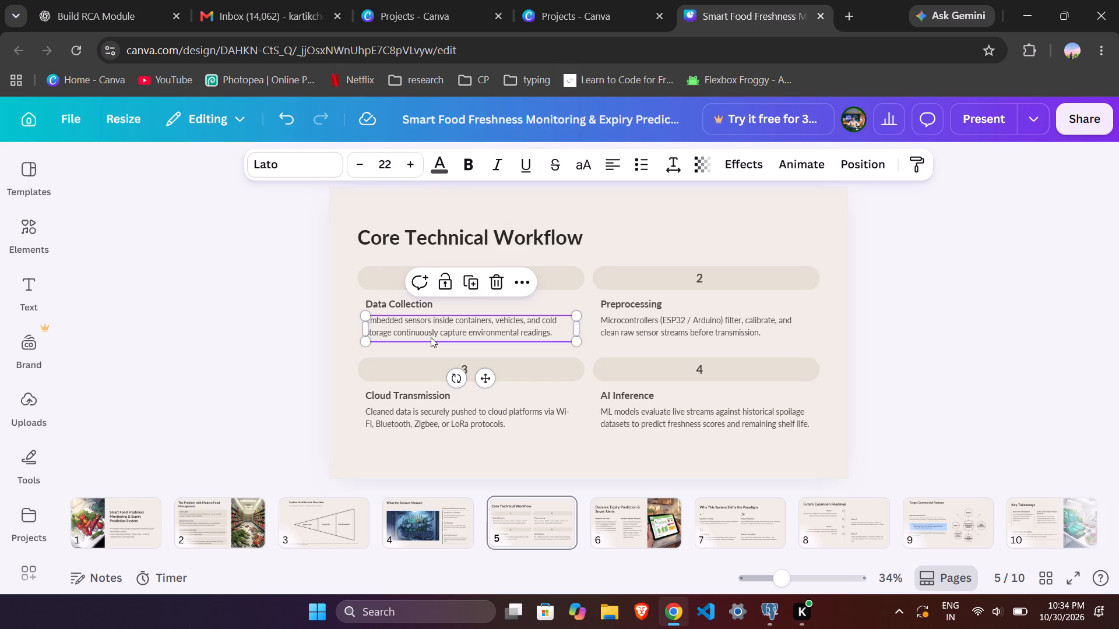
pyautogui.click(638, 314)
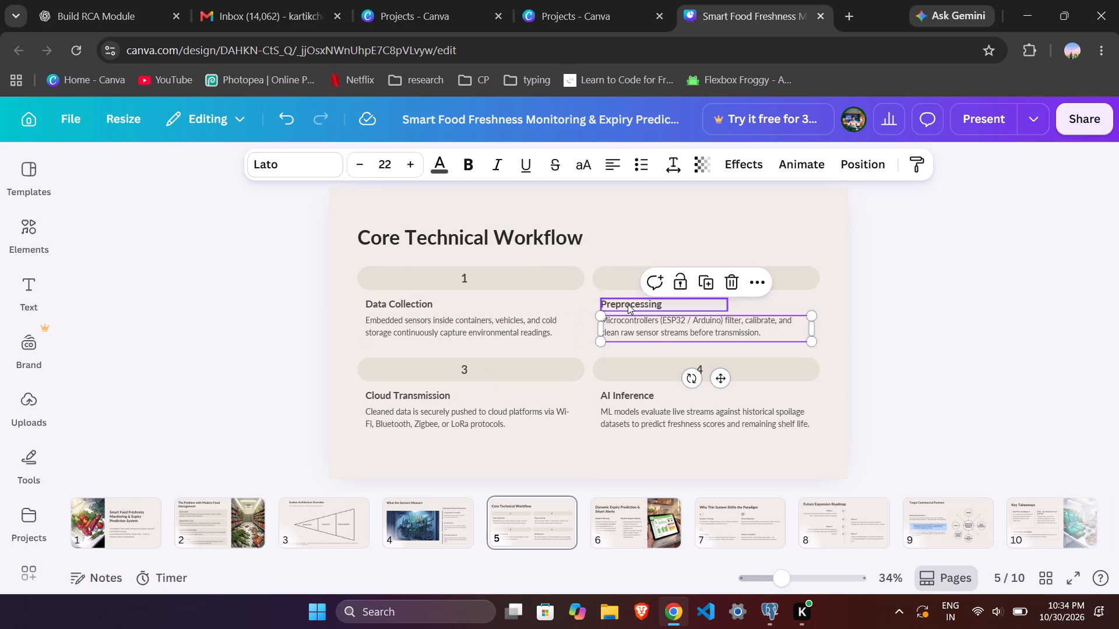
pyautogui.click(628, 305)
pyautogui.click(614, 321)
pyautogui.click(497, 316)
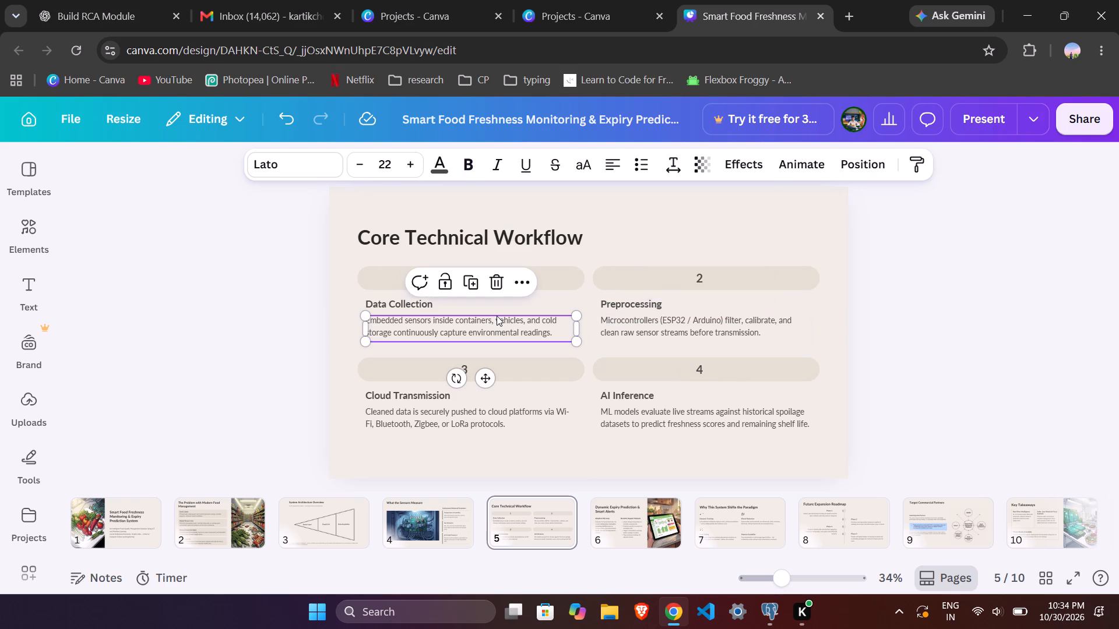
pyautogui.click(413, 301)
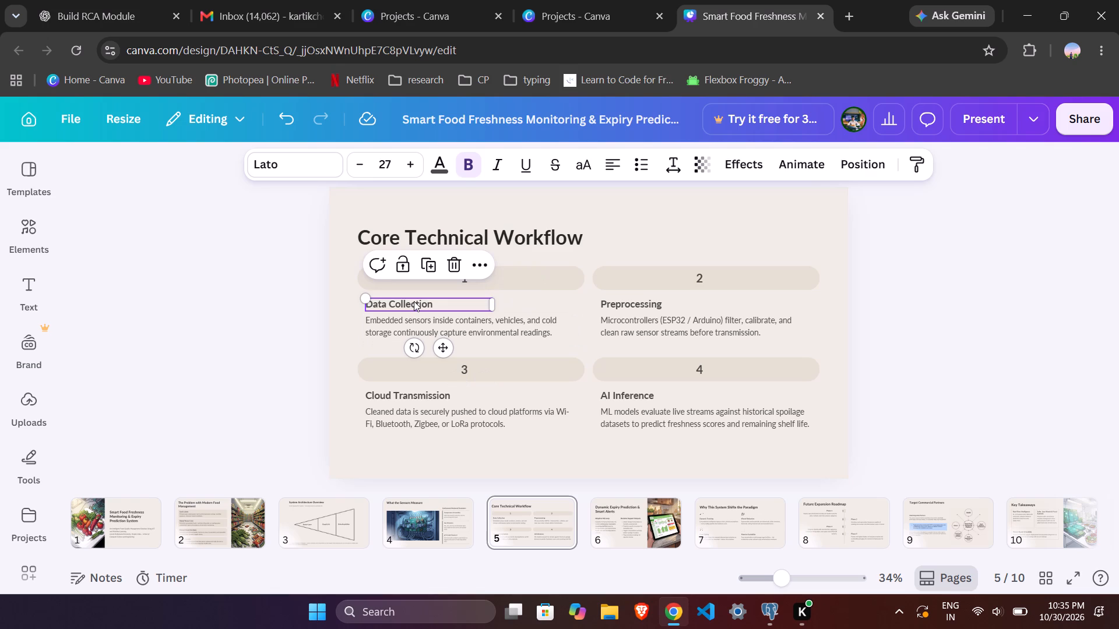
pyautogui.click(516, 334)
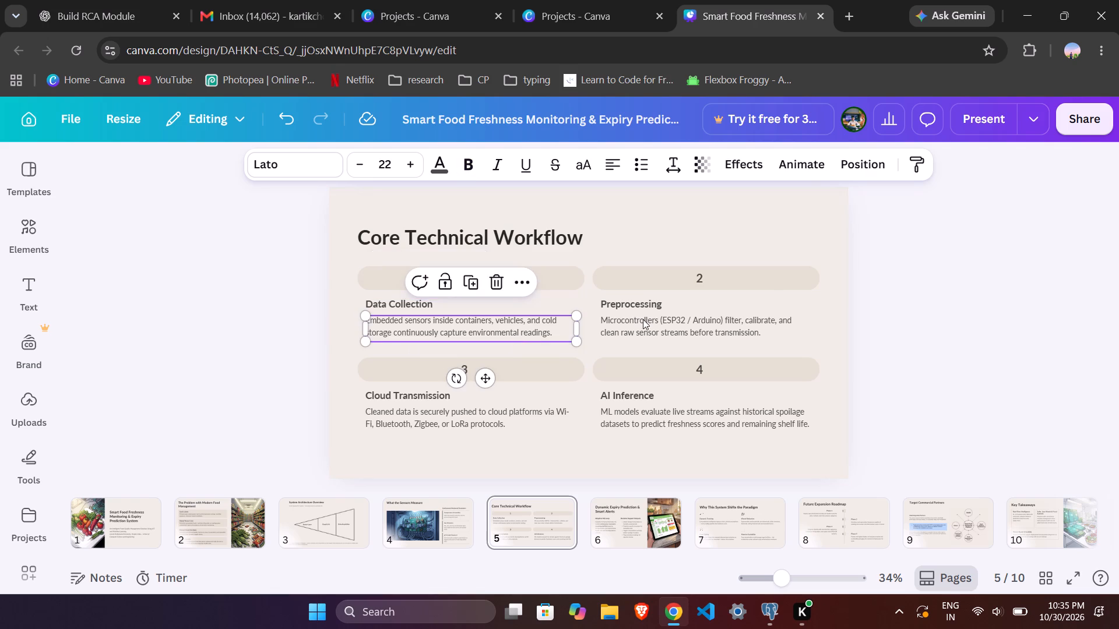
pyautogui.click(641, 322)
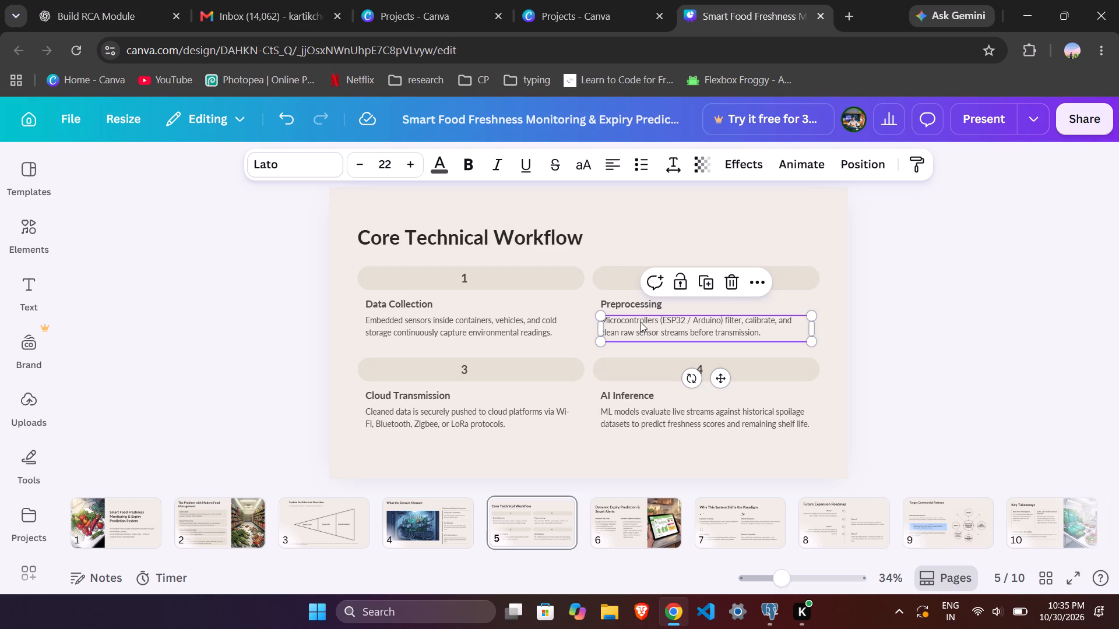
pyautogui.click(465, 370)
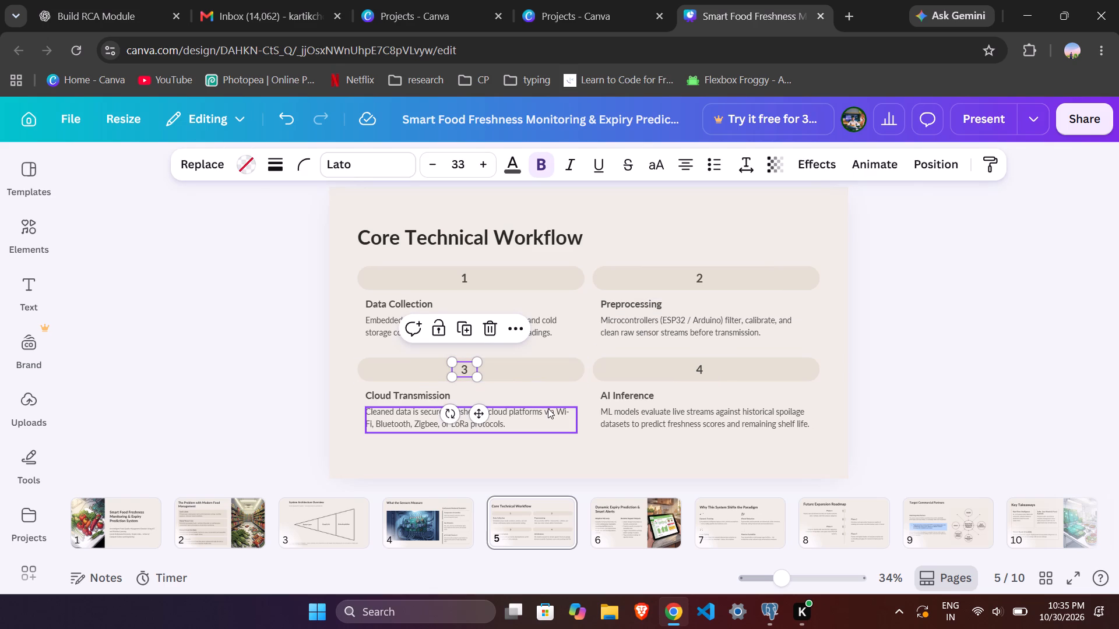
pyautogui.click(699, 429)
pyautogui.click(603, 369)
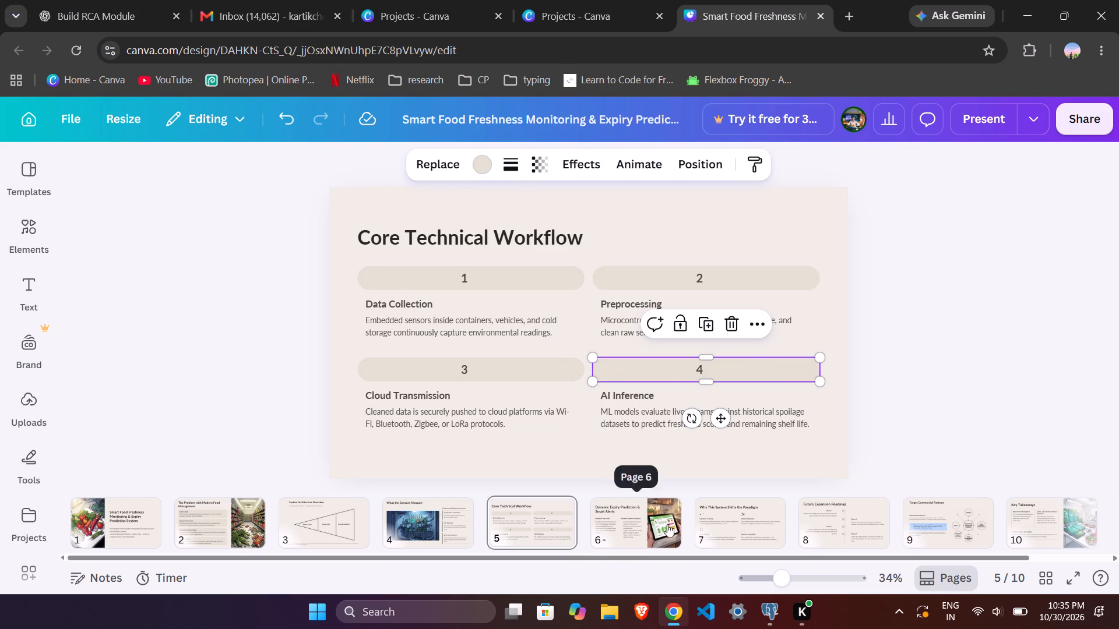
# On page 6, check the font sizes of the title, the Adaptive ML Loop paragraph and the Decision Support Outputs list.
pyautogui.click(646, 524)
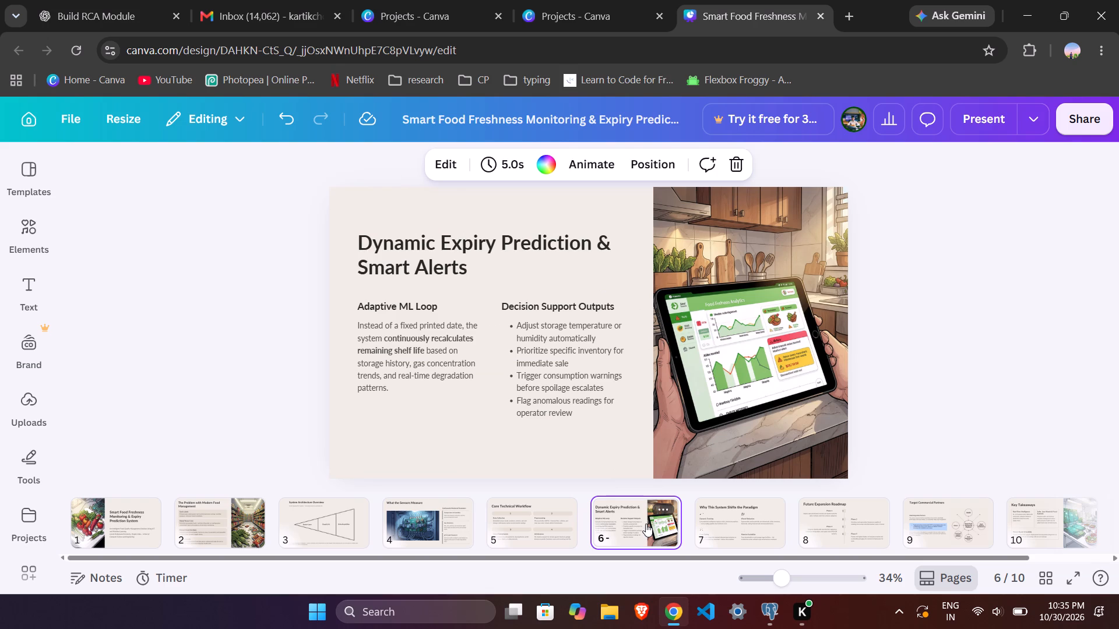
pyautogui.click(524, 430)
pyautogui.click(684, 352)
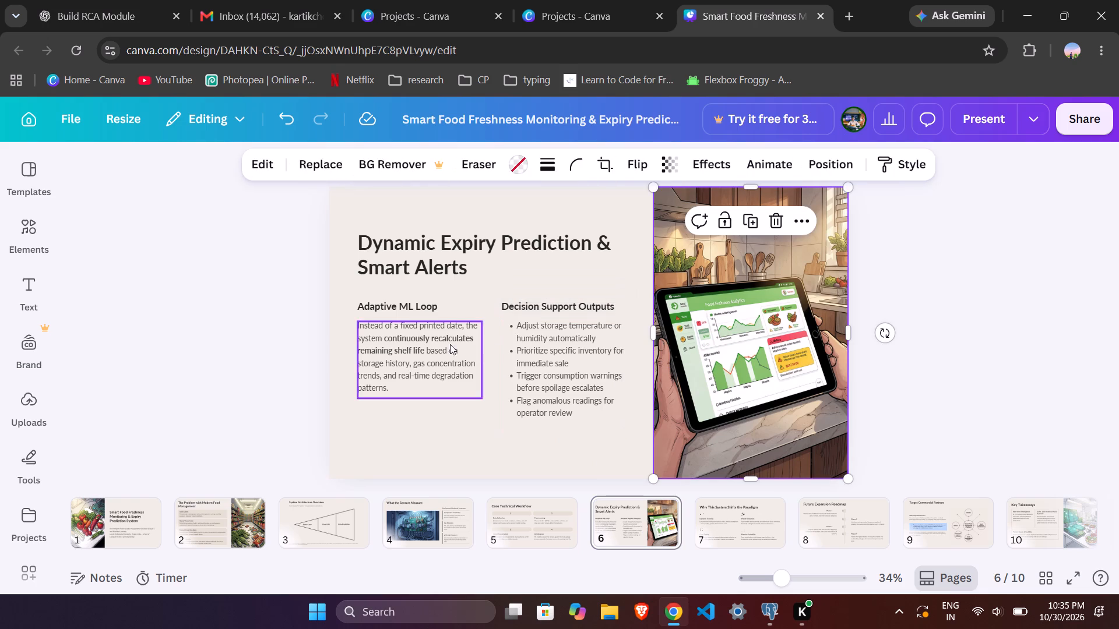
pyautogui.click(410, 344)
pyautogui.click(543, 347)
pyautogui.click(391, 340)
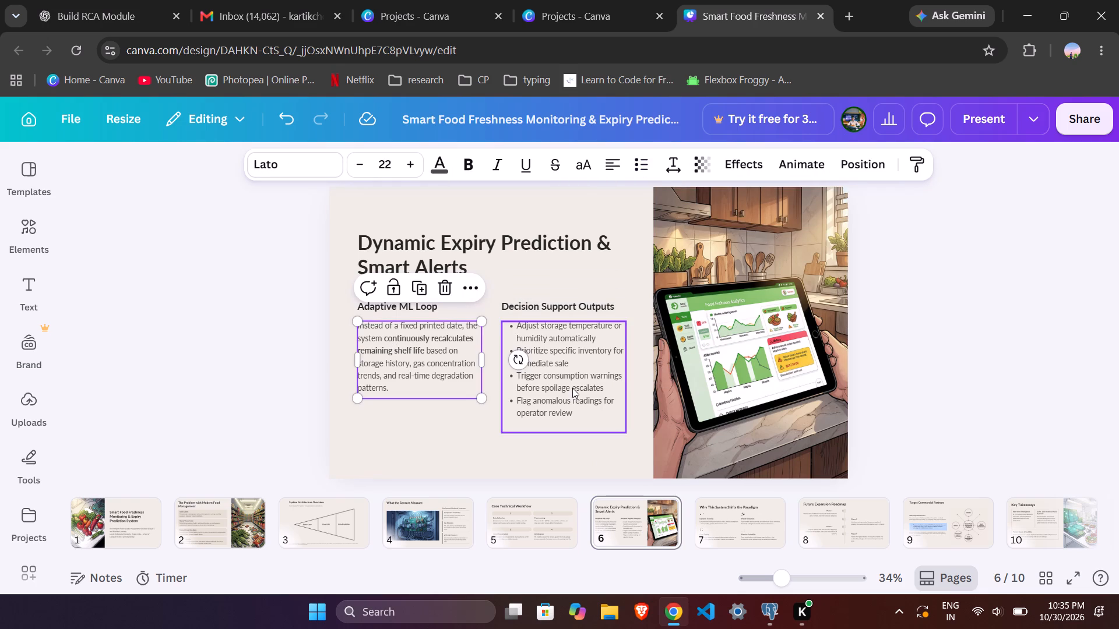
pyautogui.click(569, 388)
pyautogui.click(437, 367)
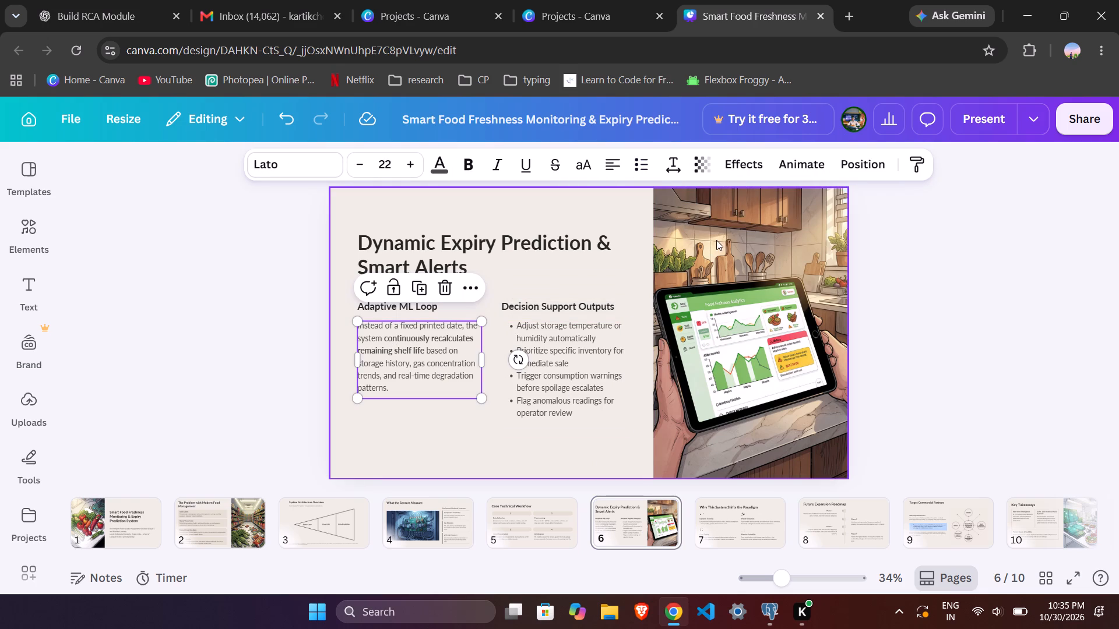
pyautogui.click(532, 253)
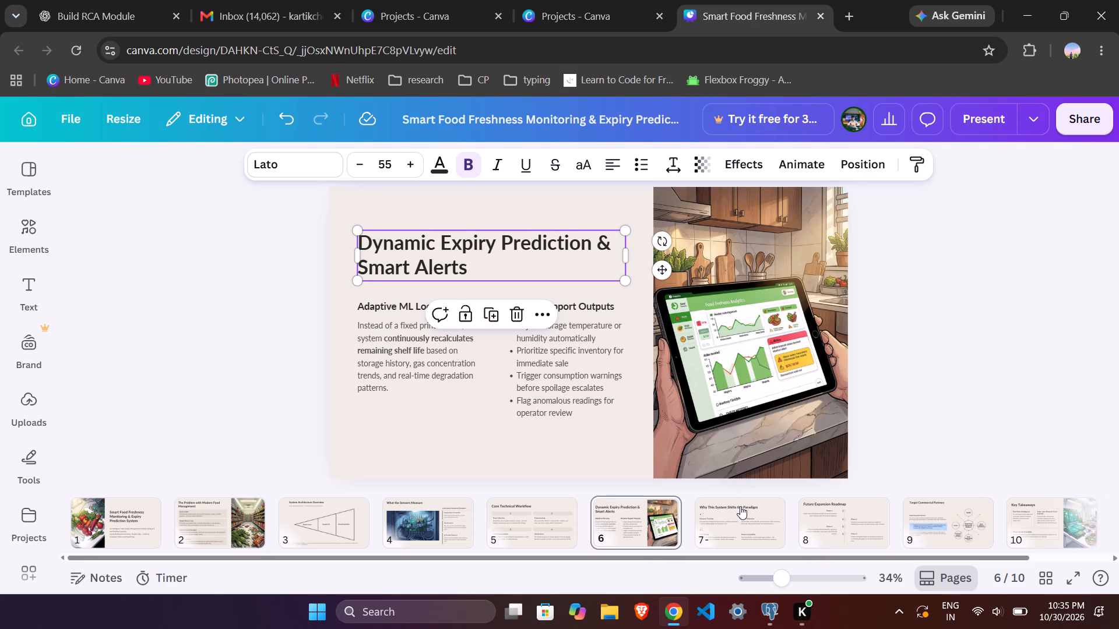
# Browse the presentation templates and look through the pages of the blue and white Business Proposal template.
pyautogui.click(23, 175)
pyautogui.scroll(-2, 187, 345)
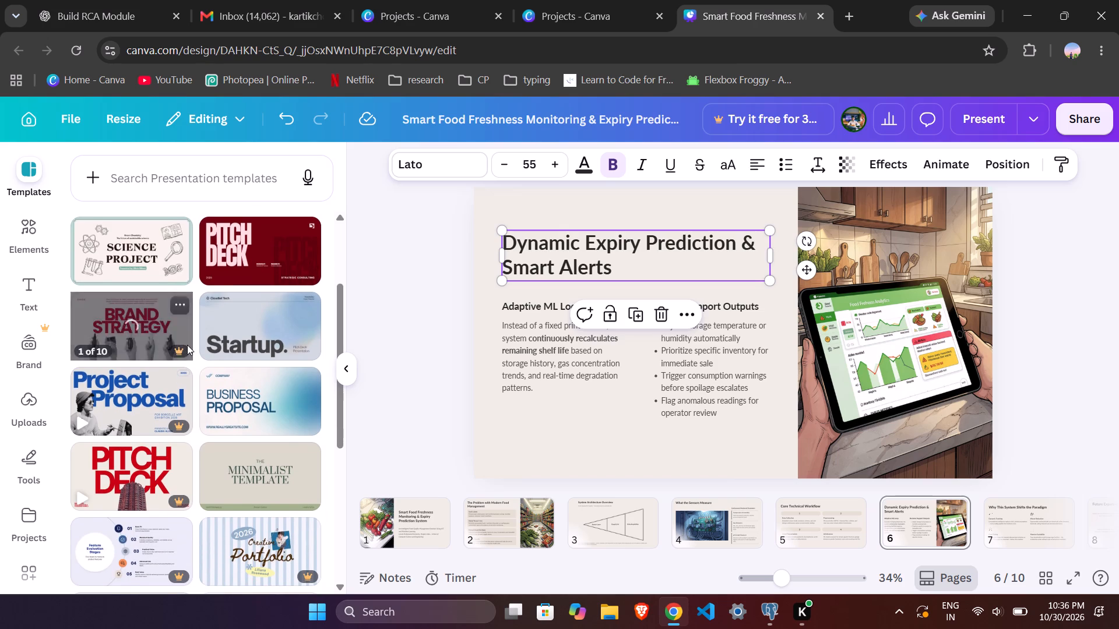
pyautogui.scroll(-2, 187, 345)
pyautogui.click(237, 320)
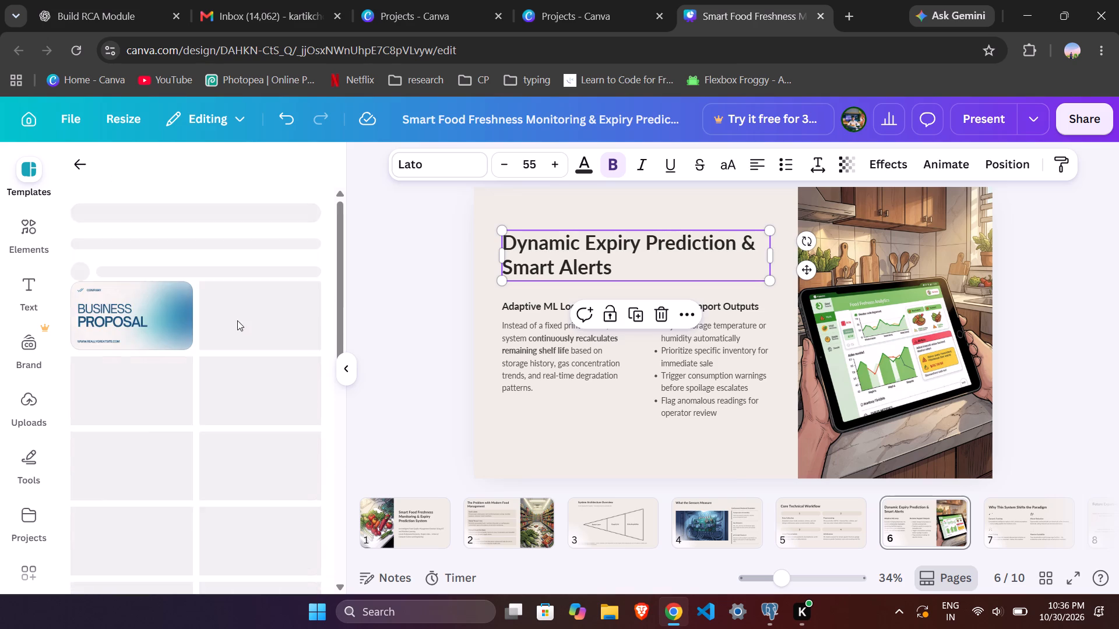
pyautogui.scroll(-1, 194, 430)
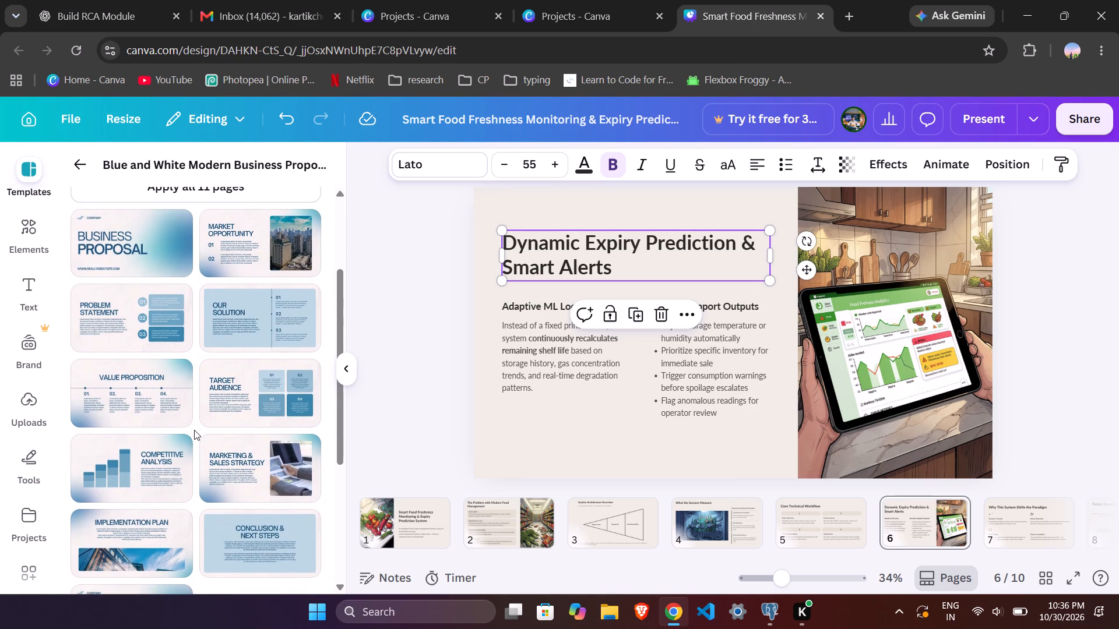
pyautogui.scroll(-3, 194, 430)
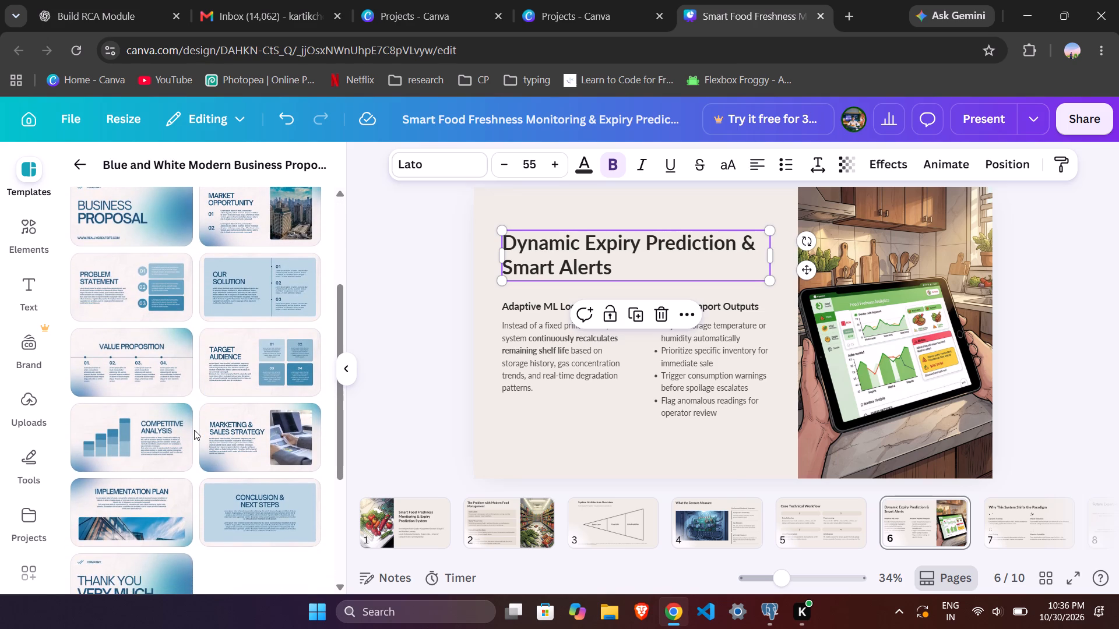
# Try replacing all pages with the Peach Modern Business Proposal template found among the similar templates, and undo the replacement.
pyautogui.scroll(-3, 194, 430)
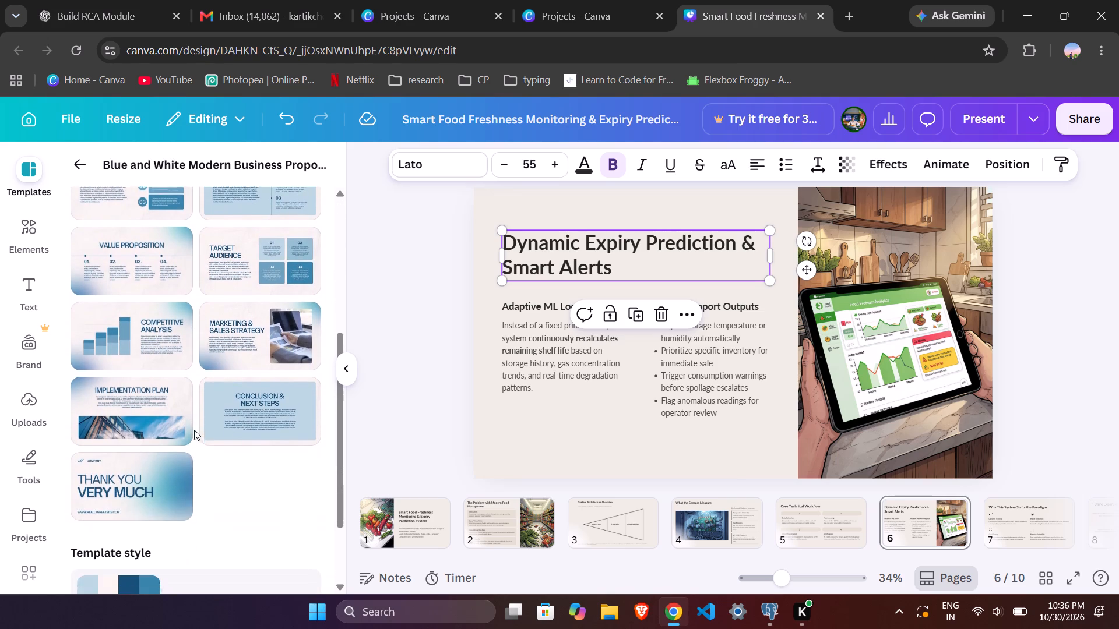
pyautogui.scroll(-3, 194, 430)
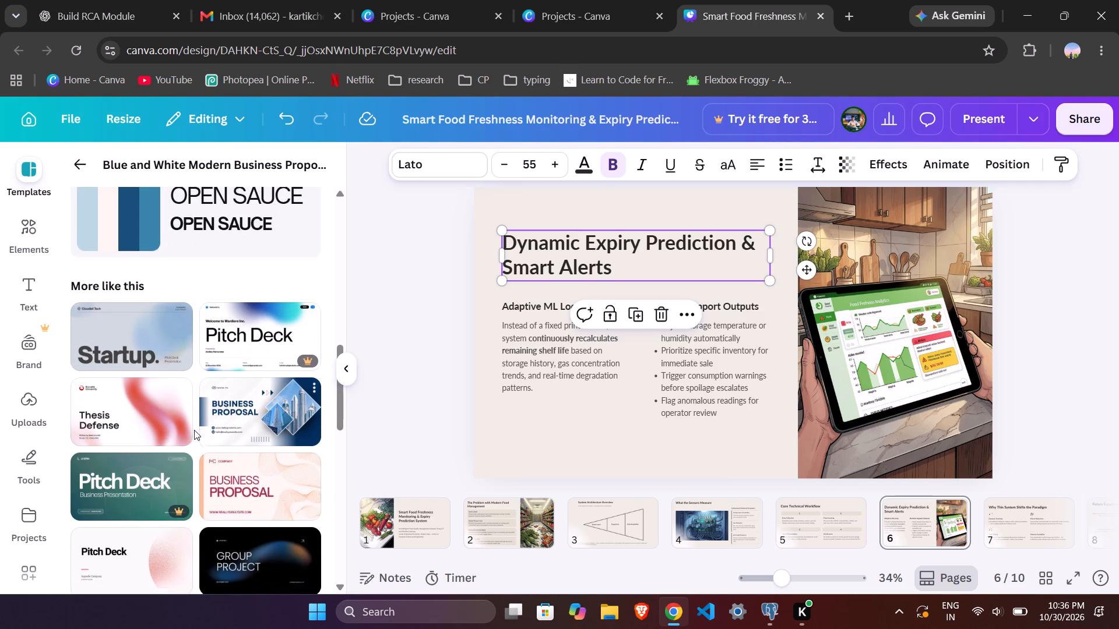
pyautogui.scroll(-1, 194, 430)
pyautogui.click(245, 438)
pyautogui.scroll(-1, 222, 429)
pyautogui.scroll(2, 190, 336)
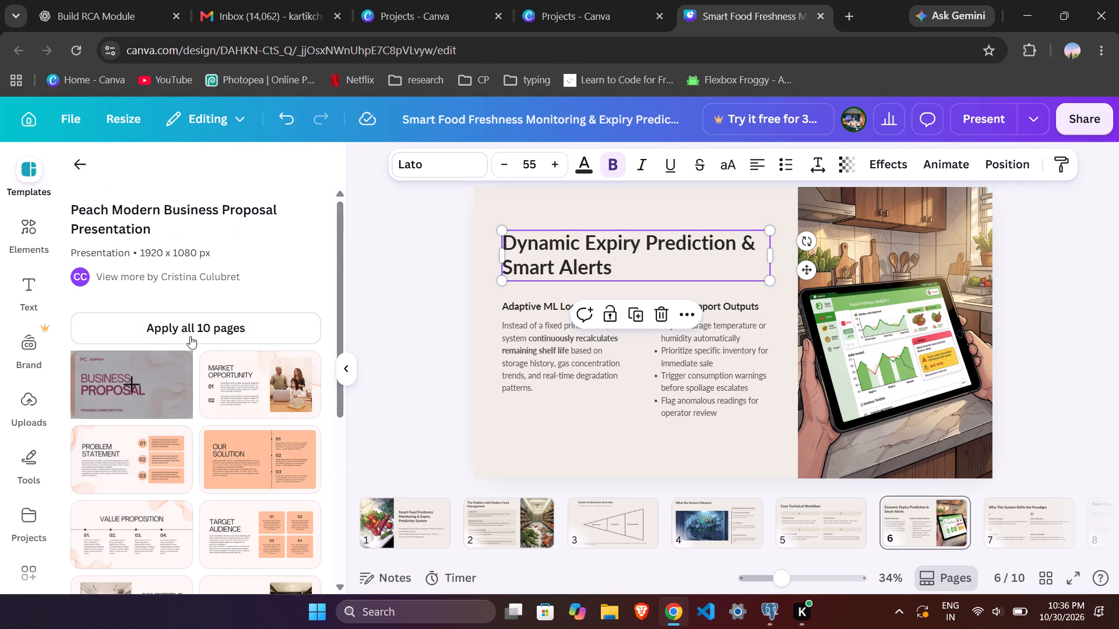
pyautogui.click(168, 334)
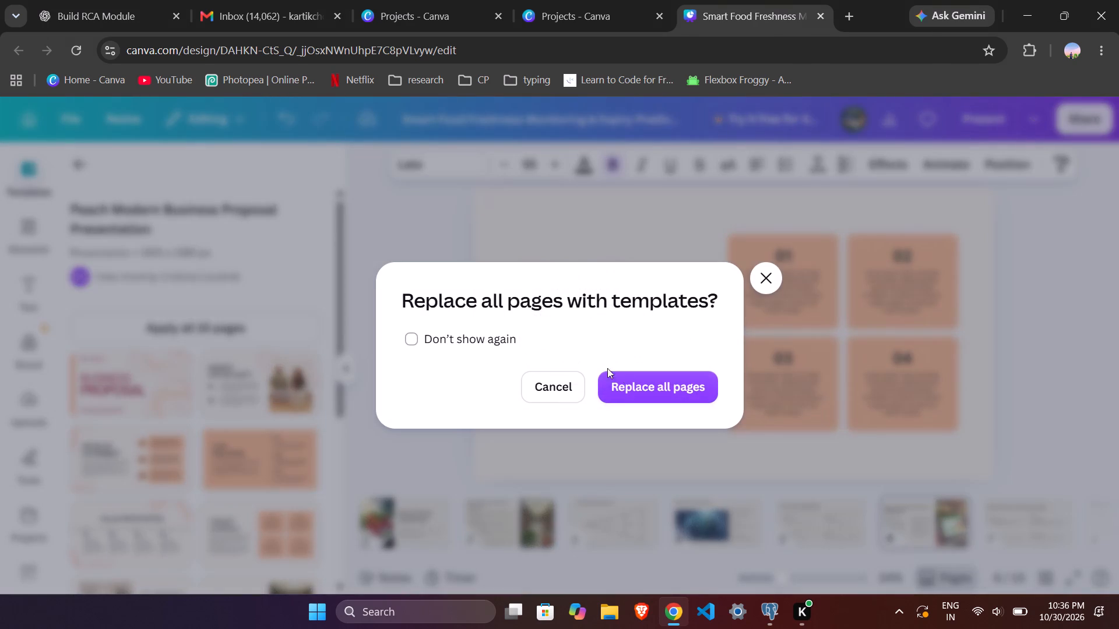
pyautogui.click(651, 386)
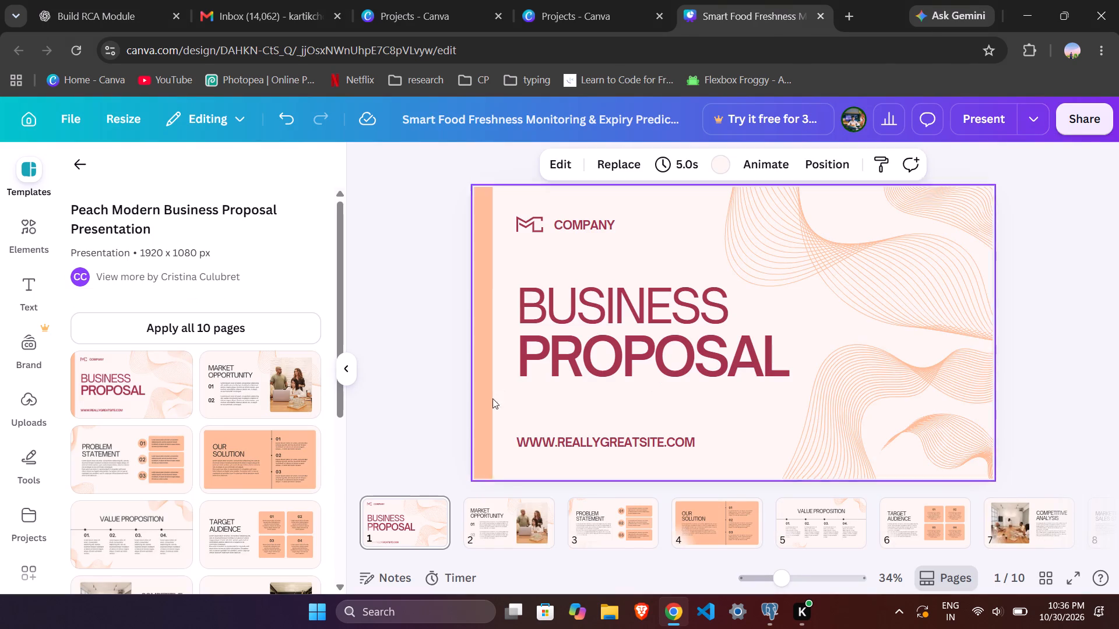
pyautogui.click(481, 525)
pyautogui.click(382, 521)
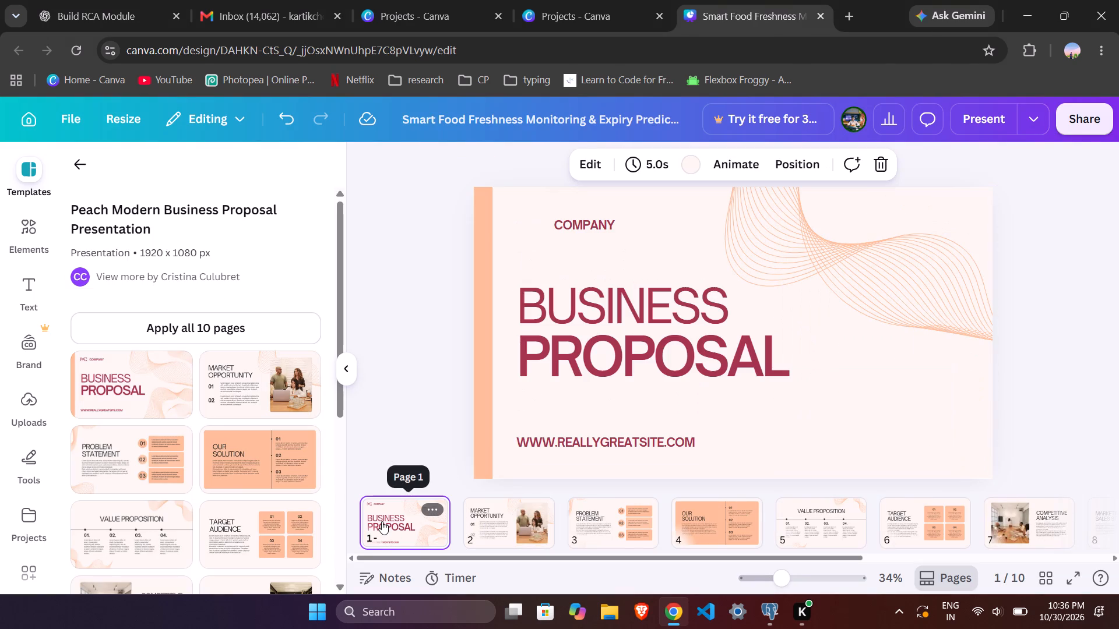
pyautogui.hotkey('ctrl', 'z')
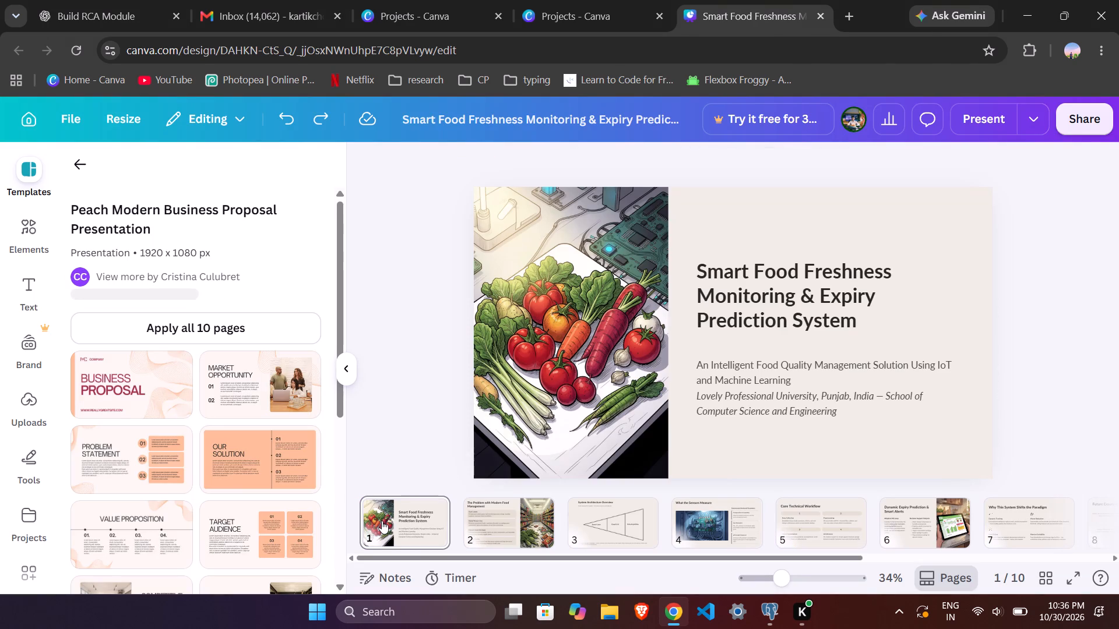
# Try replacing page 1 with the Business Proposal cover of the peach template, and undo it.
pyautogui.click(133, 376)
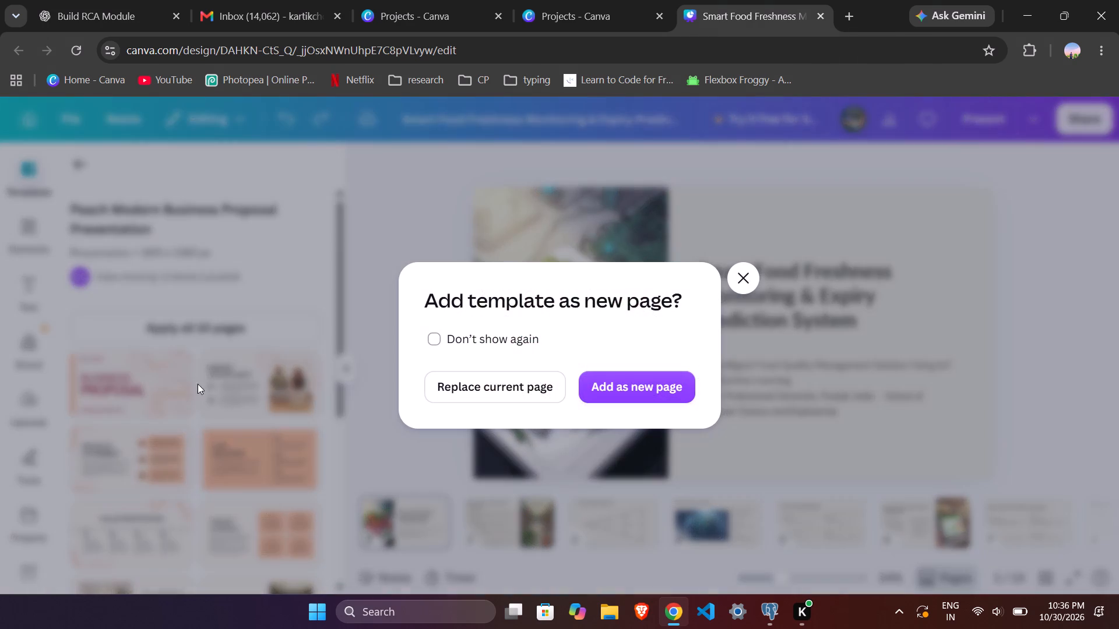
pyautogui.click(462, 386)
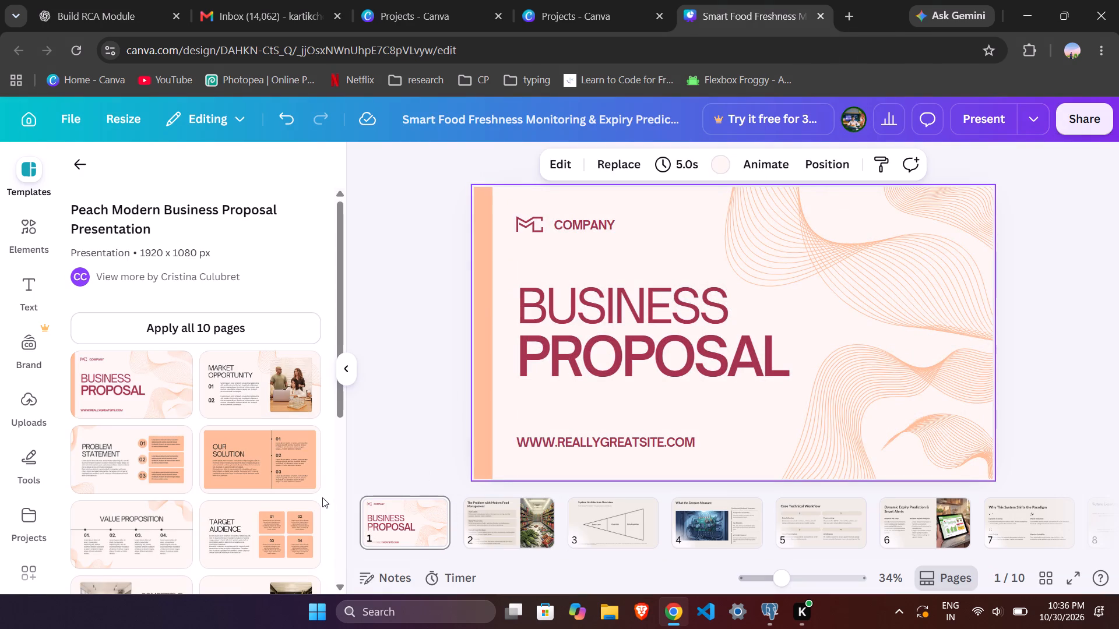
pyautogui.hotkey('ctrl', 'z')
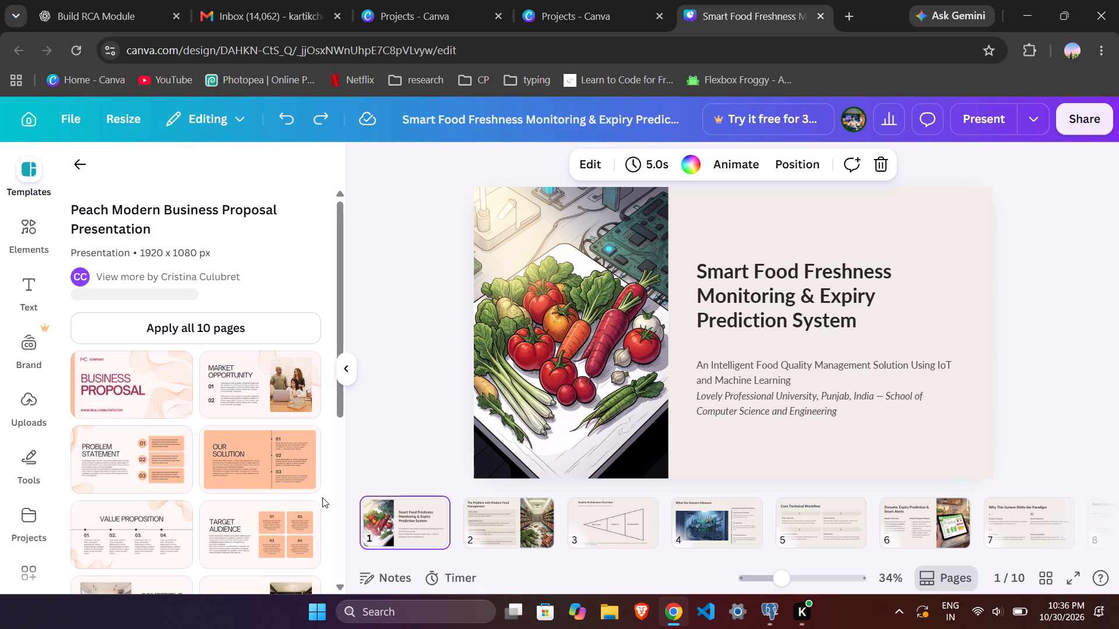
# Look through the remaining pages of the peach template and the presentation templates similar to it.
pyautogui.scroll(-2, 125, 482)
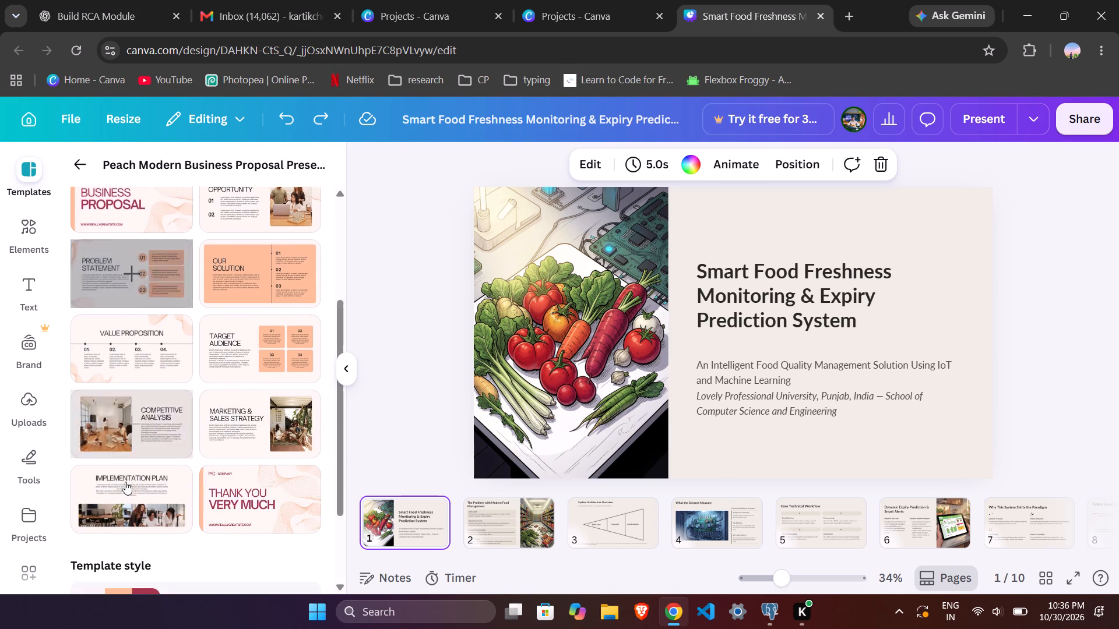
pyautogui.scroll(-2, 125, 482)
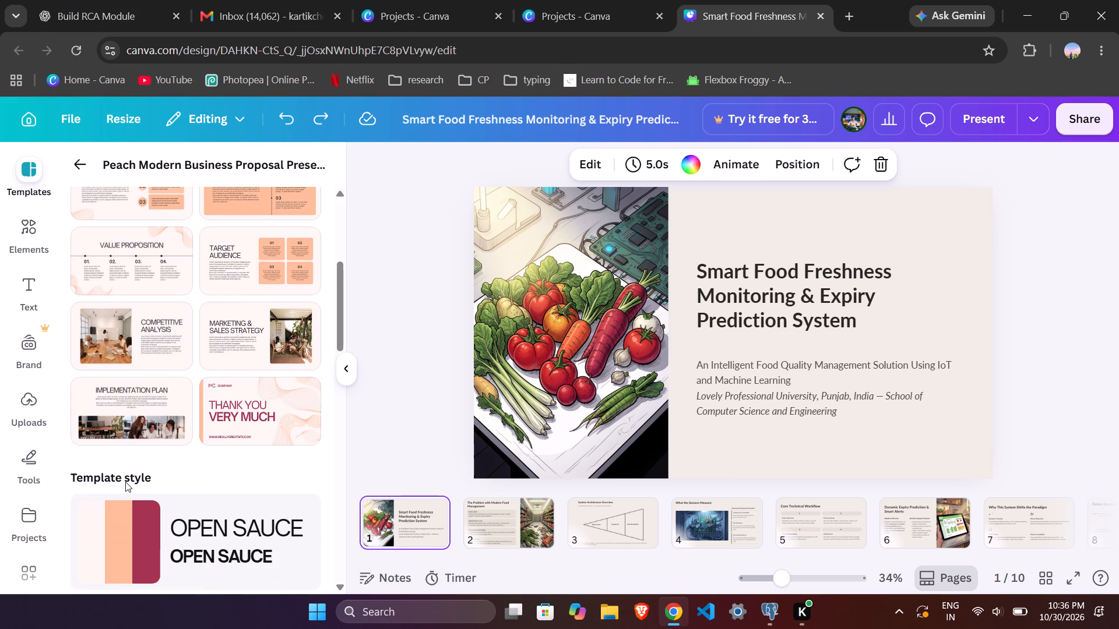
pyautogui.scroll(-3, 125, 482)
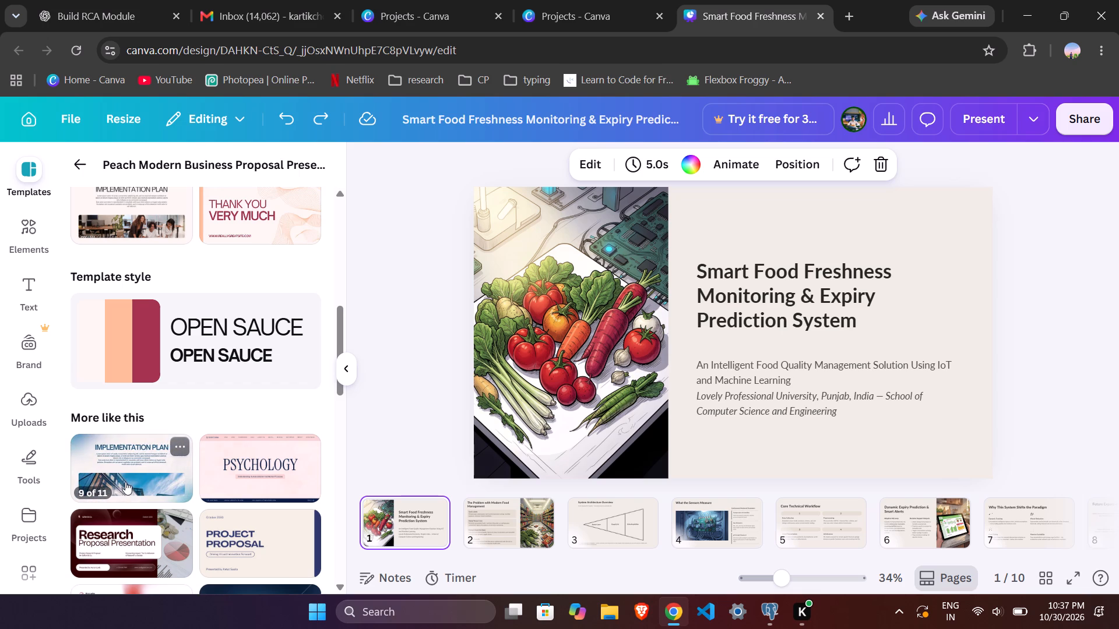
pyautogui.scroll(-3, 149, 475)
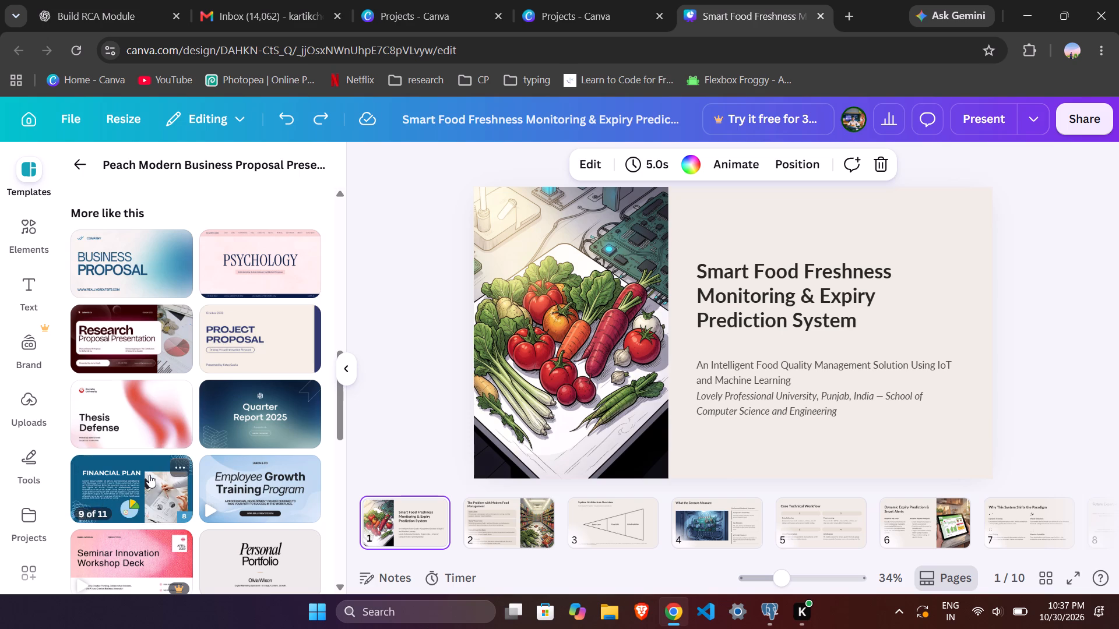
pyautogui.scroll(-3, 149, 475)
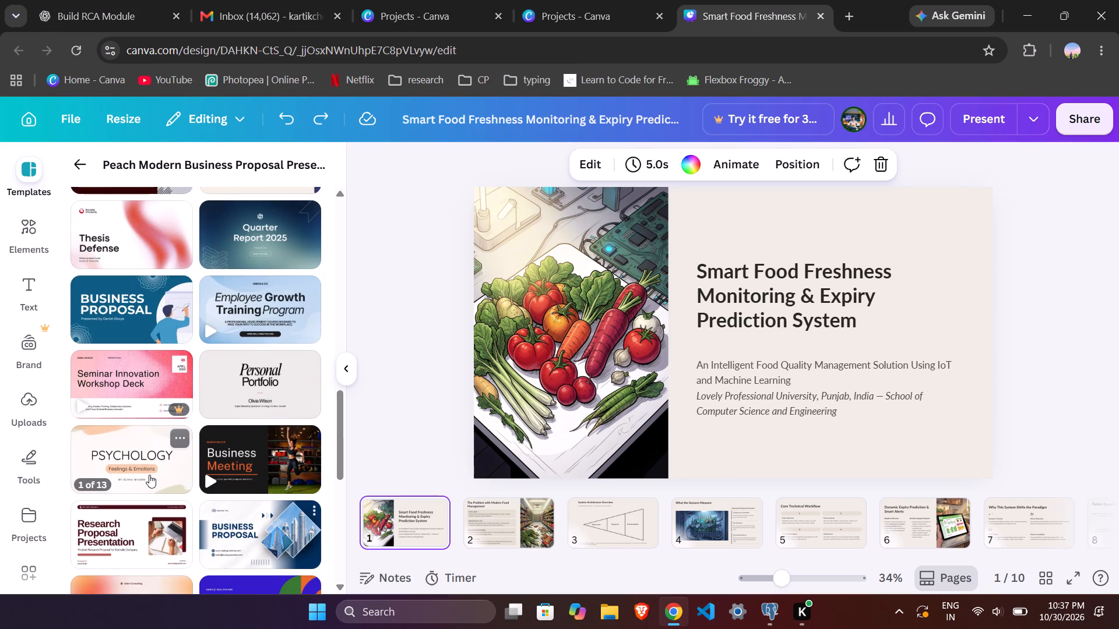
pyautogui.scroll(-4, 149, 475)
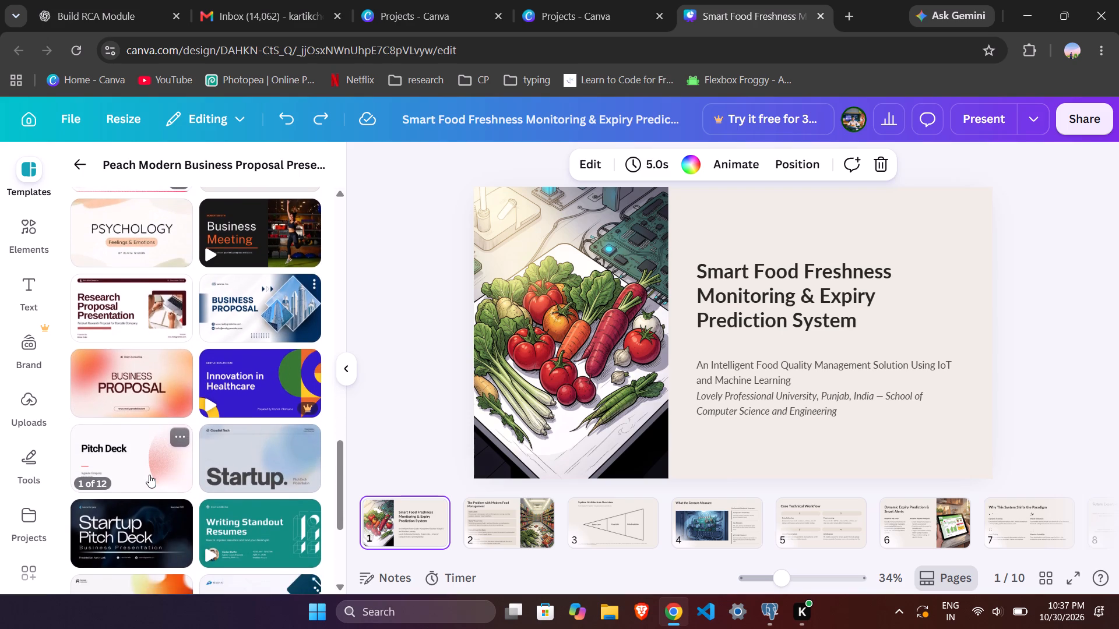
pyautogui.scroll(-1, 149, 475)
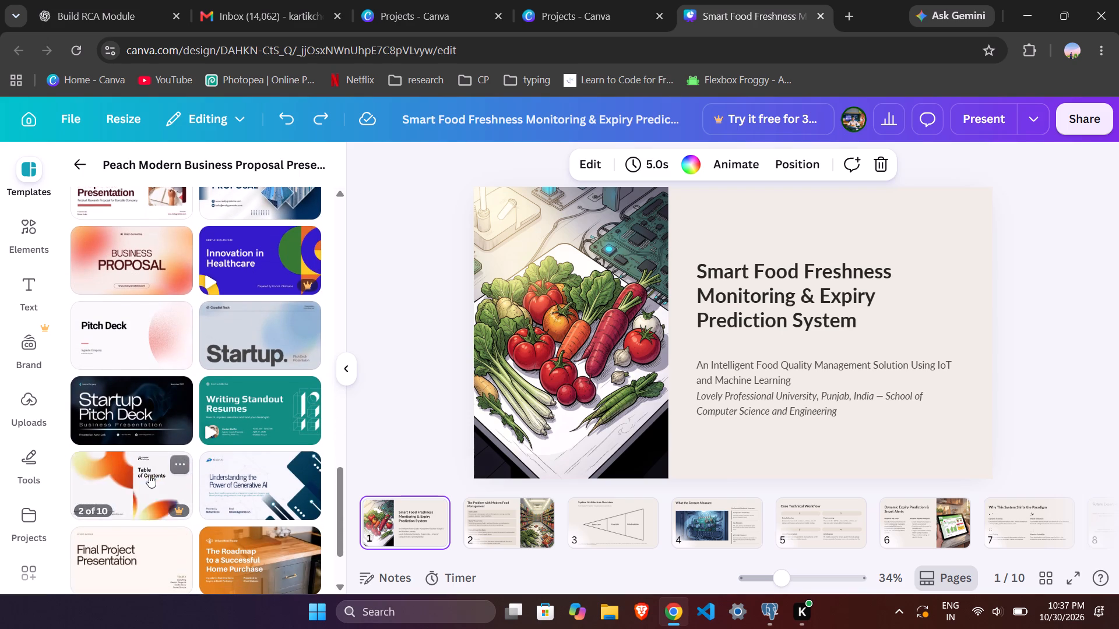
pyautogui.scroll(-3, 149, 475)
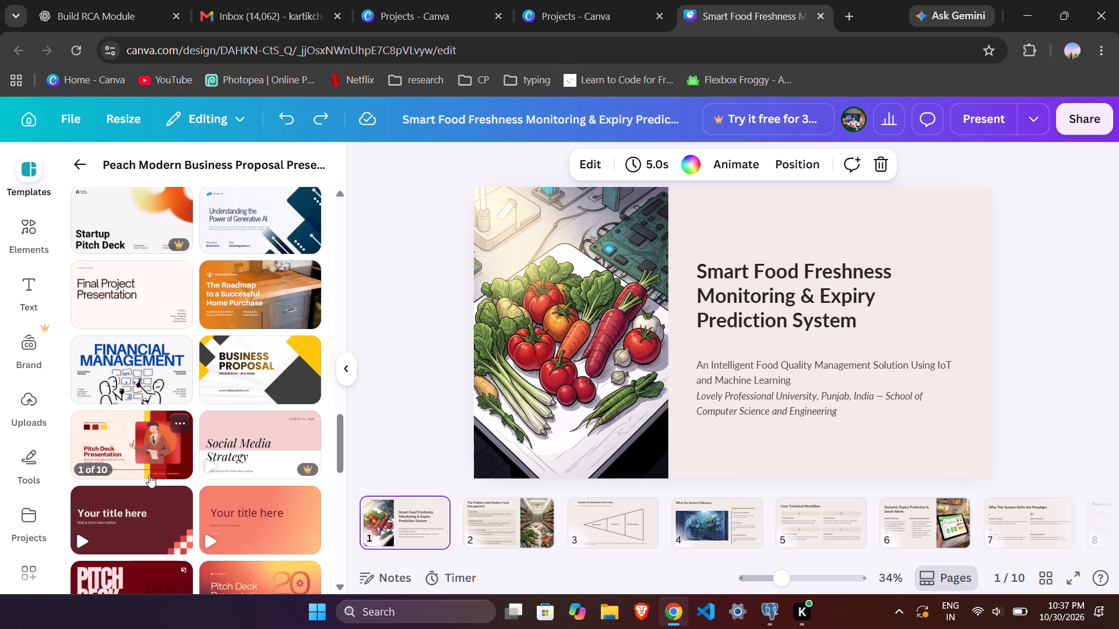
pyautogui.scroll(-4, 149, 475)
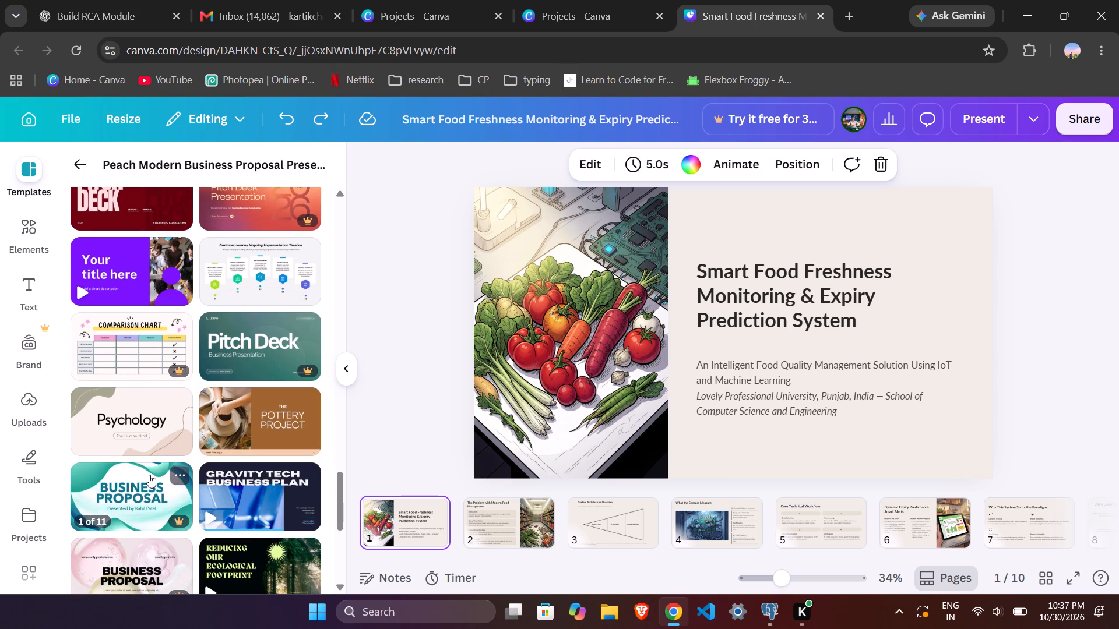
pyautogui.scroll(-3, 149, 475)
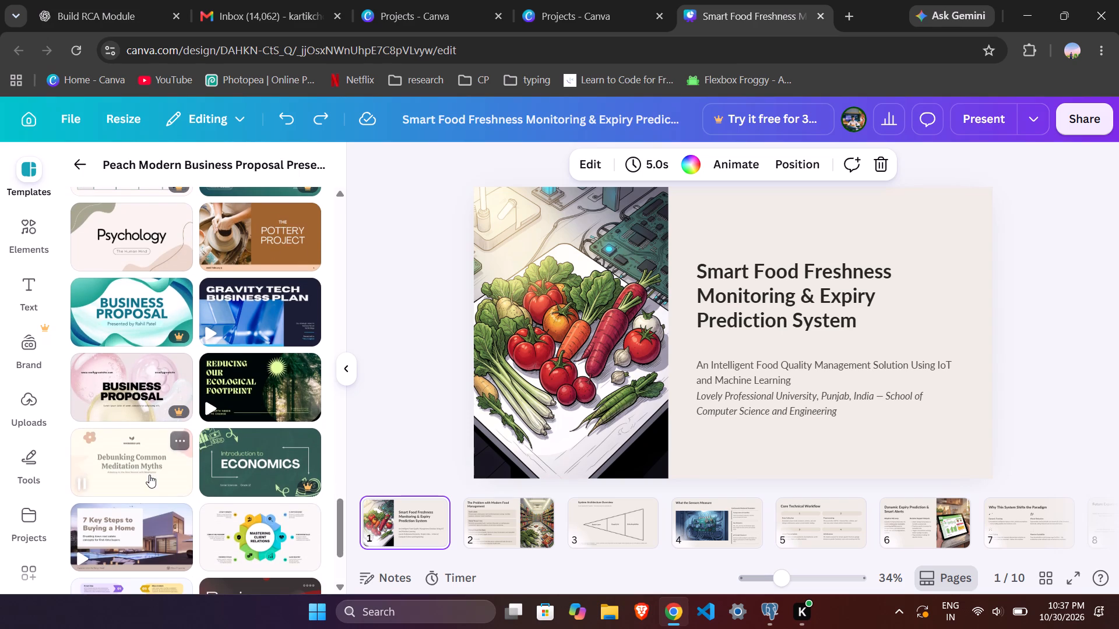
pyautogui.scroll(-1, 149, 475)
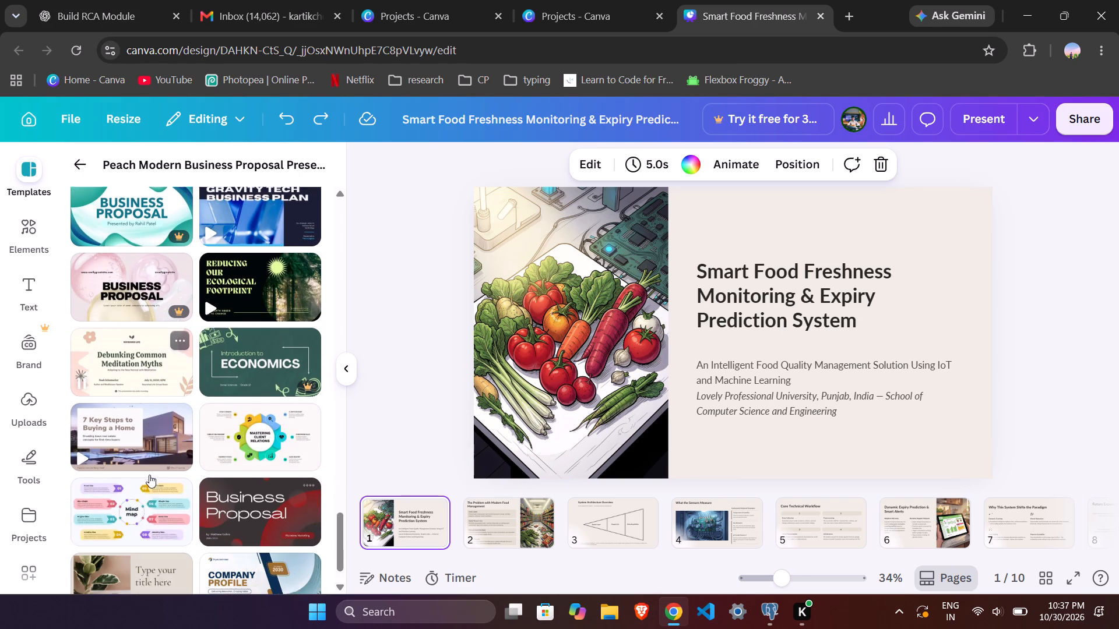
pyautogui.scroll(-1, 149, 475)
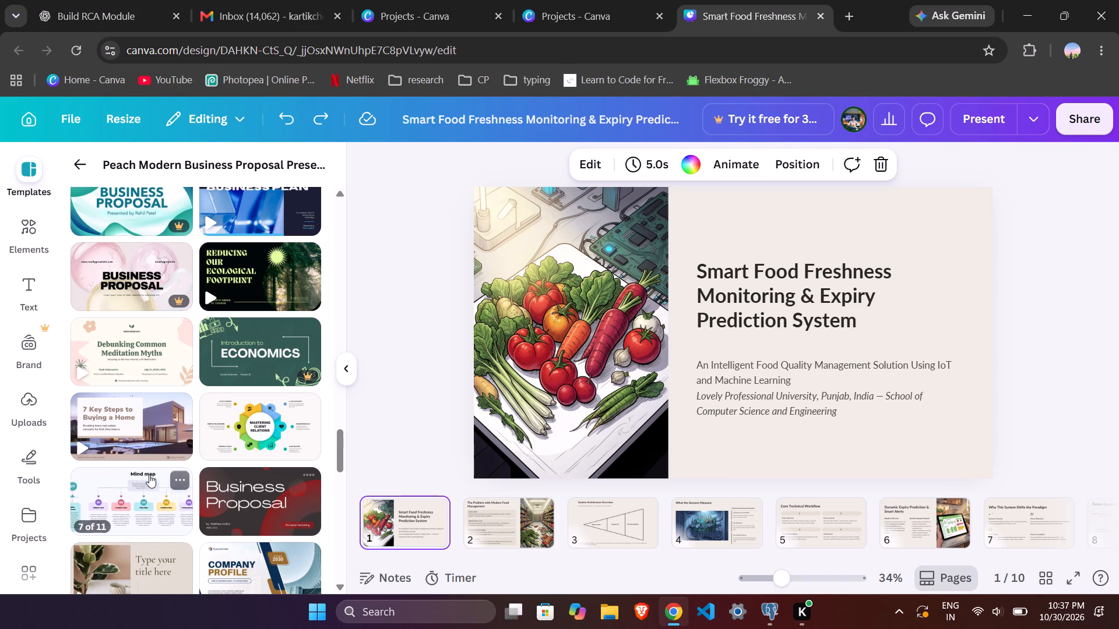
pyautogui.scroll(-1, 149, 475)
# Open the Red Black and White Modern Gradient Business Proposal template and browse the templates similar to it.
pyautogui.click(222, 411)
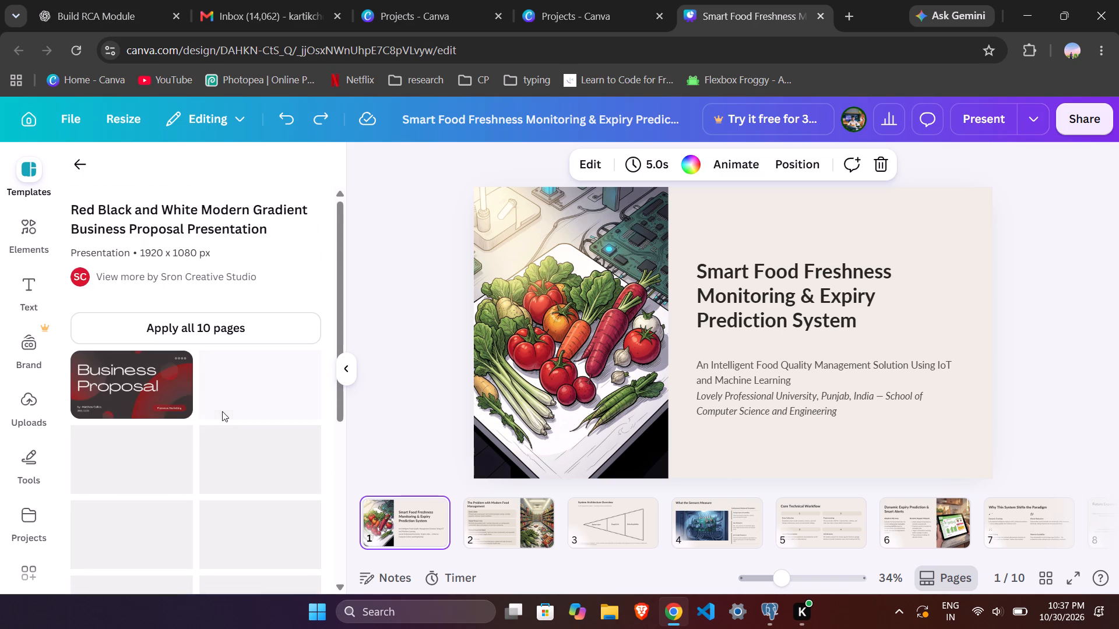
pyautogui.scroll(-5, 198, 404)
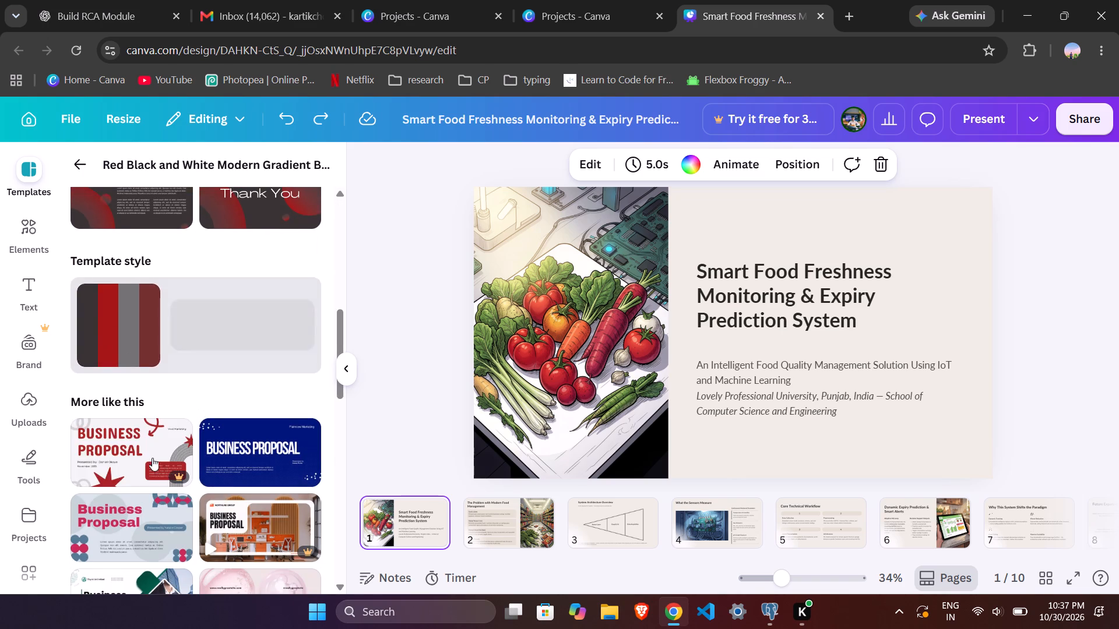
pyautogui.scroll(-2, 152, 458)
pyautogui.scroll(-1, 235, 465)
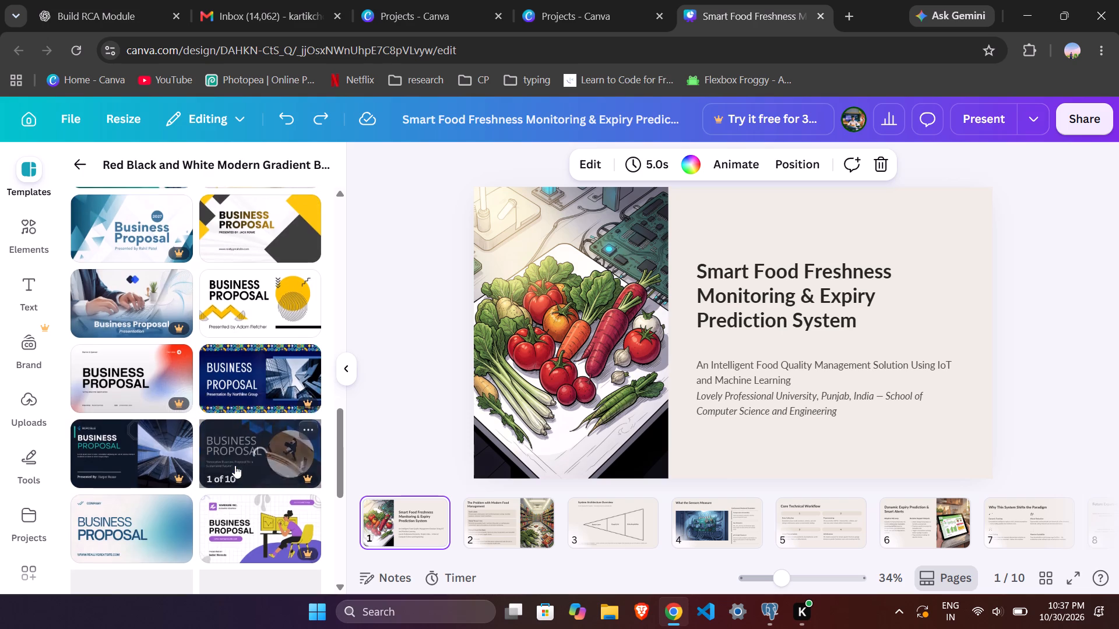
pyautogui.scroll(-1, 235, 465)
# Open the Yellow Black and White Modern Geometric Business Proposal template and examine its pages and template style.
pyautogui.click(248, 296)
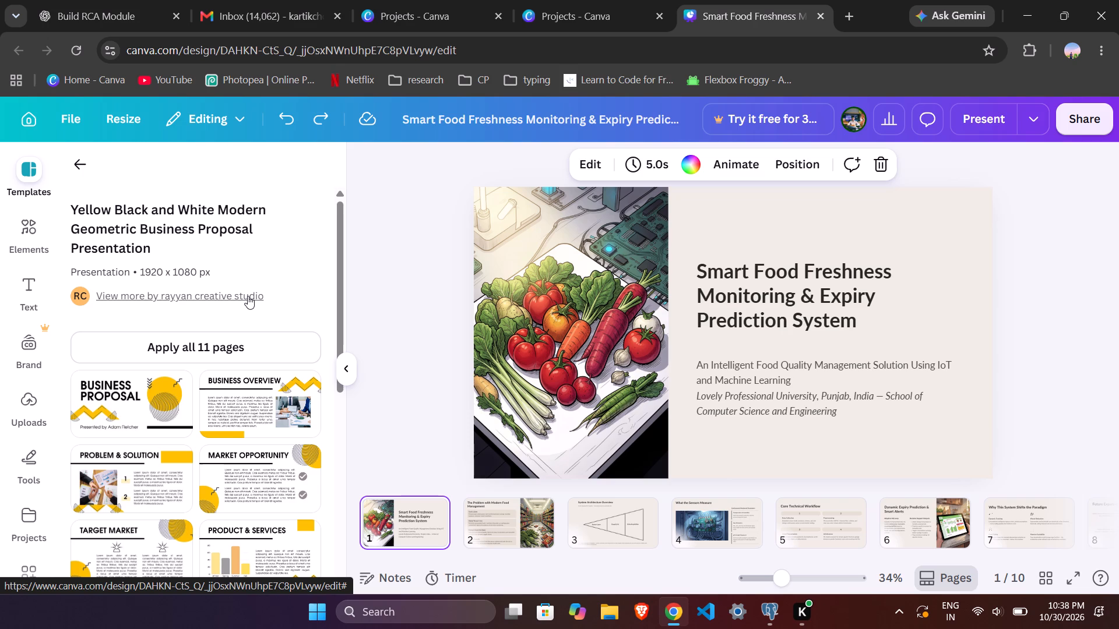
pyautogui.scroll(-3, 248, 296)
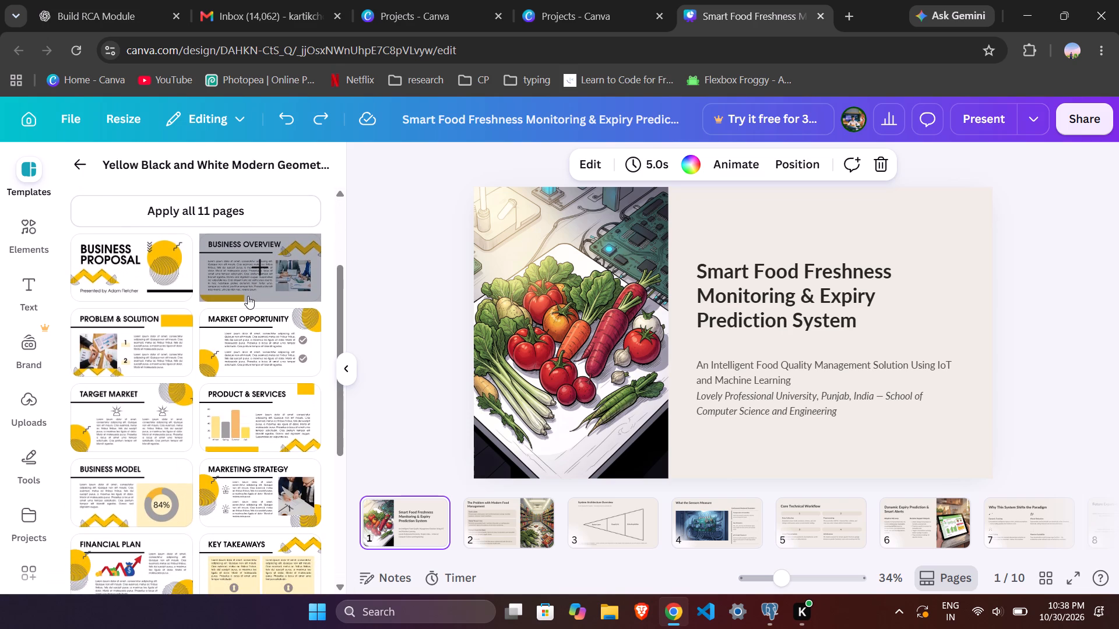
pyautogui.scroll(-2, 248, 296)
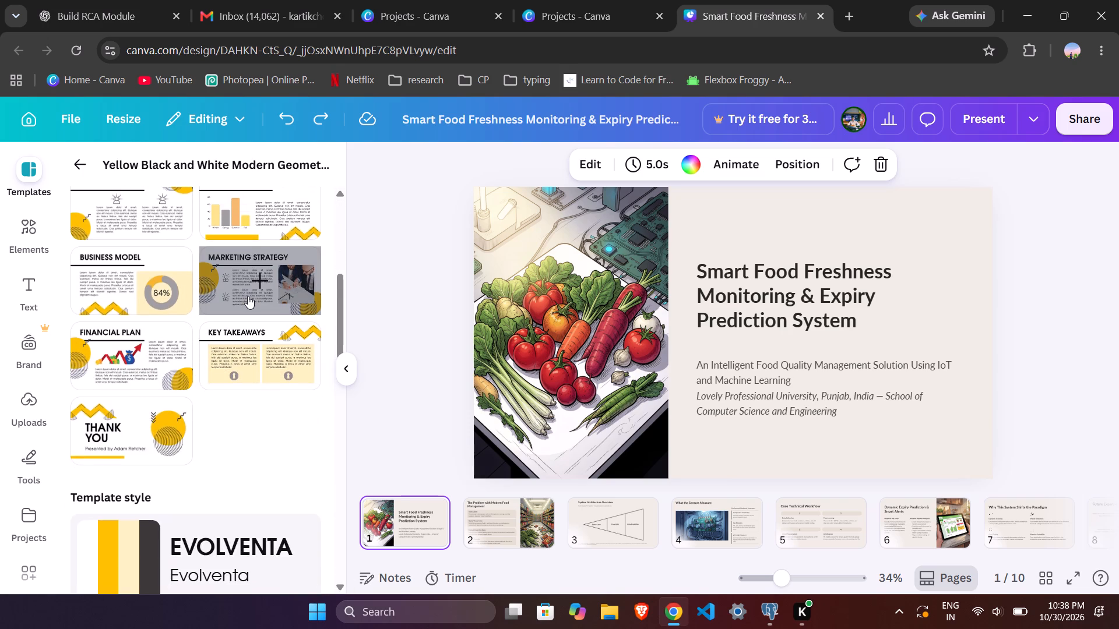
pyautogui.scroll(-1, 248, 296)
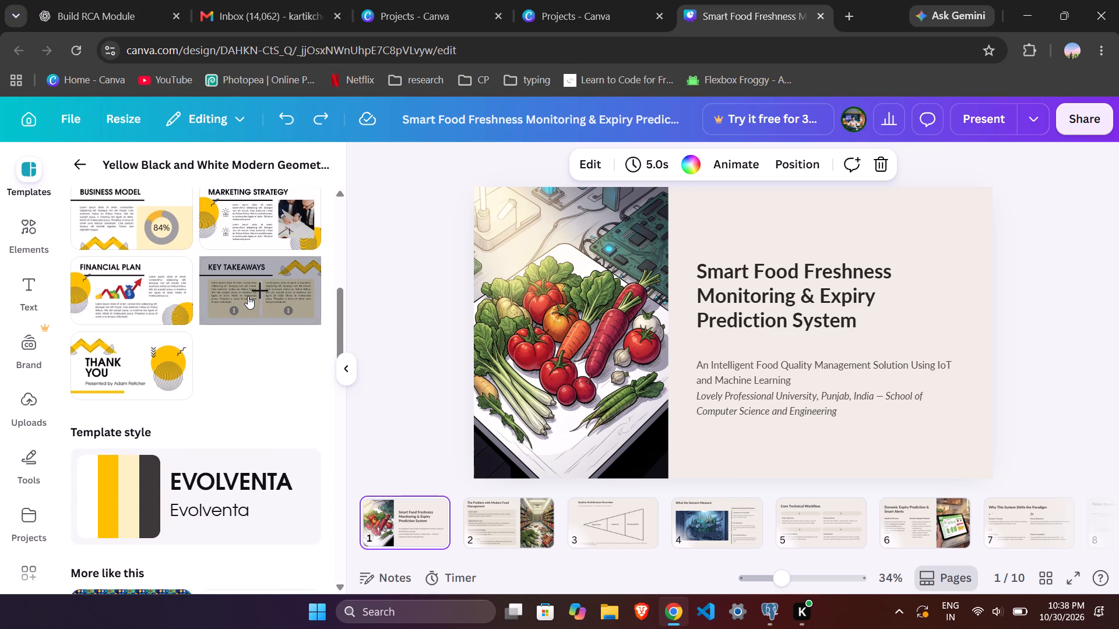
pyautogui.scroll(-3, 248, 296)
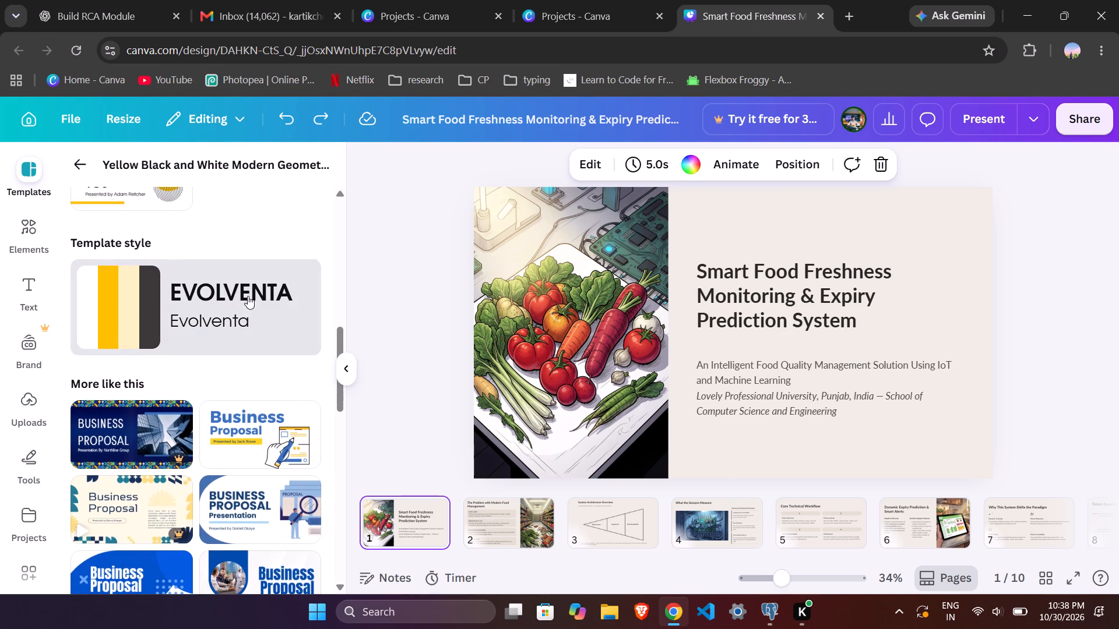
# On page 9, Target Commercial Partners, check the font sizes of the blue callout text and the introductory paragraph.
pyautogui.hscroll(-1, 916, 510)
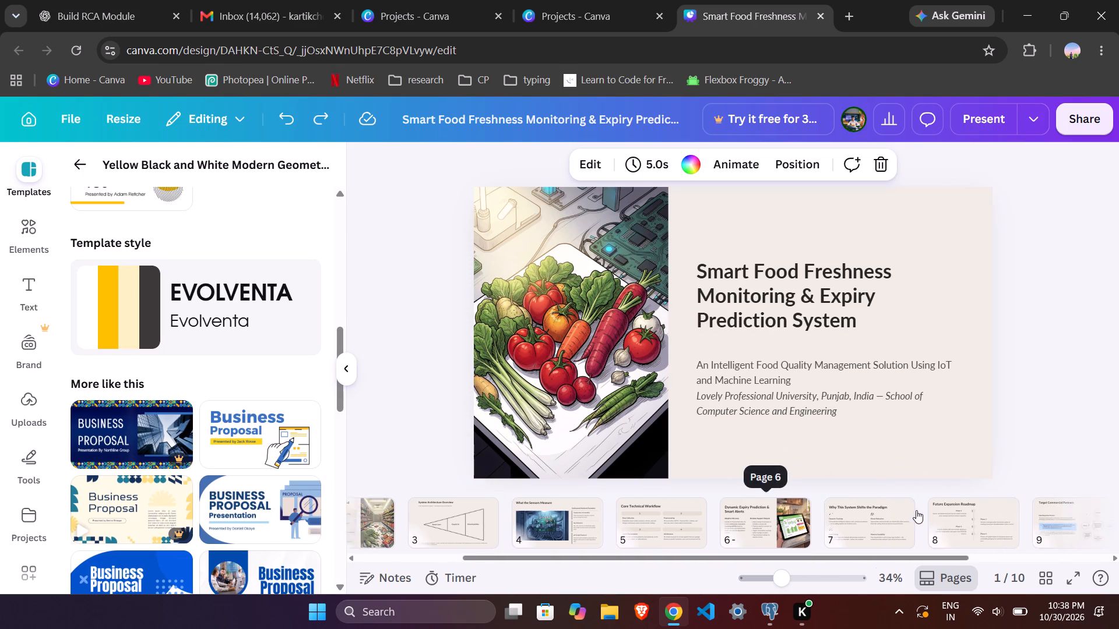
pyautogui.hscroll(-2, 916, 510)
pyautogui.click(862, 515)
pyautogui.click(654, 351)
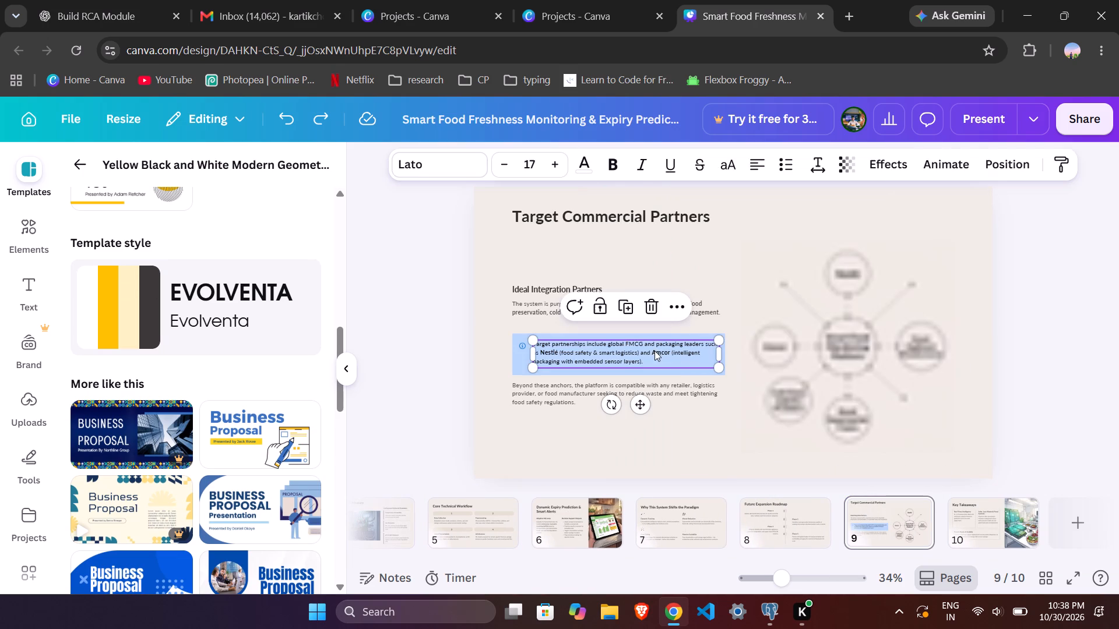
pyautogui.click(534, 301)
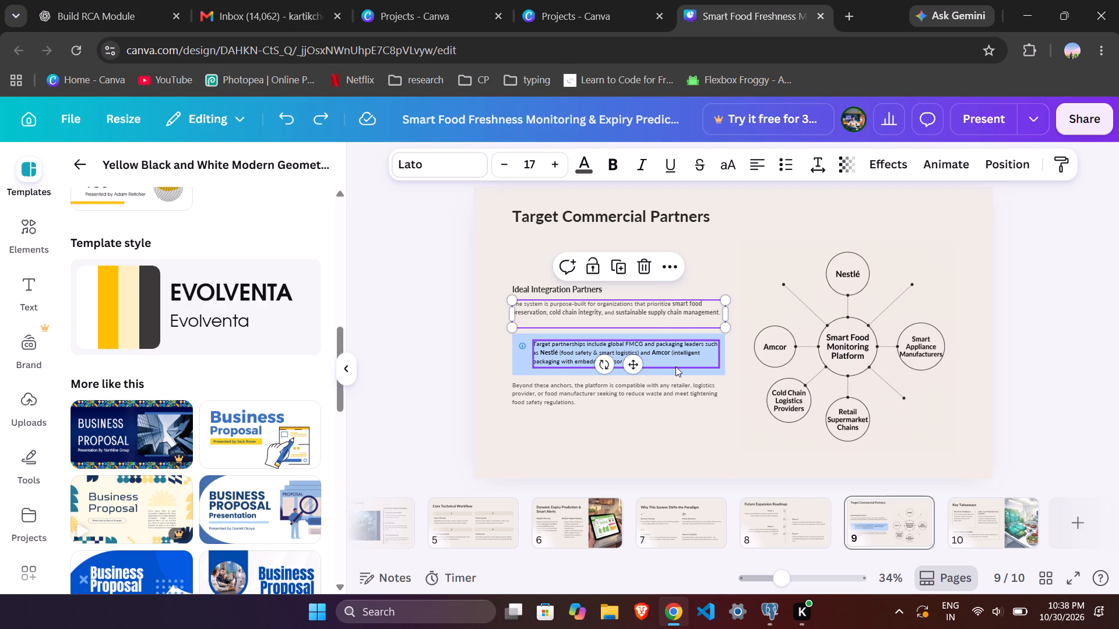
# Delete the "Beyond these anchors" paragraph below the blue callout on page 9.
pyautogui.click(583, 402)
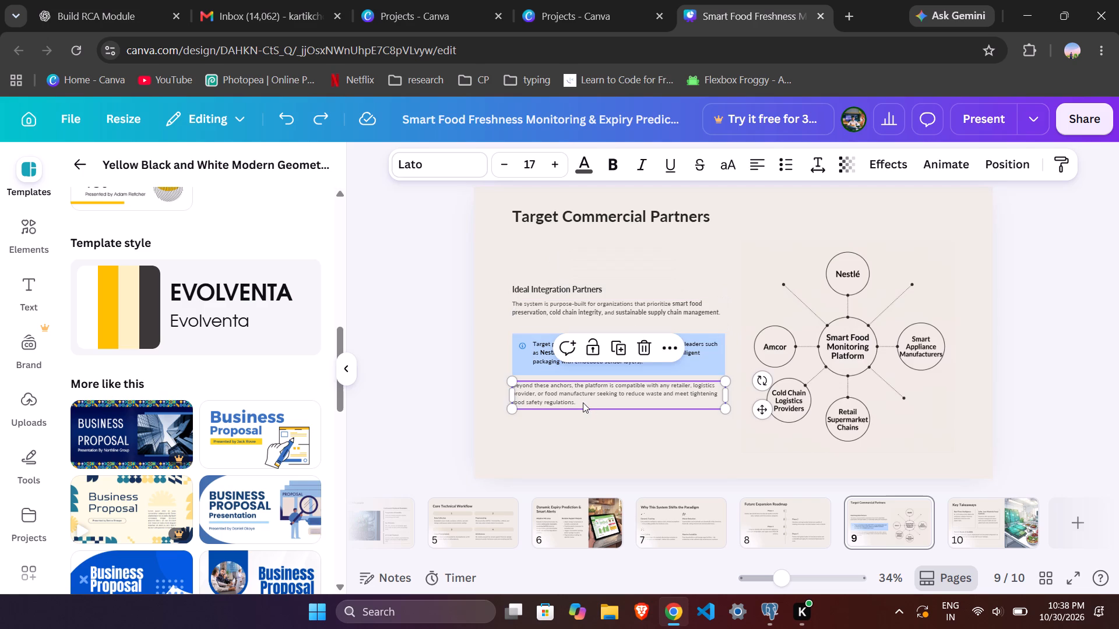
pyautogui.click(656, 345)
# Move the "Target partnerships include" text out of the blue callout to just below it.
pyautogui.moveTo(656, 345); pyautogui.dragTo(642, 385)
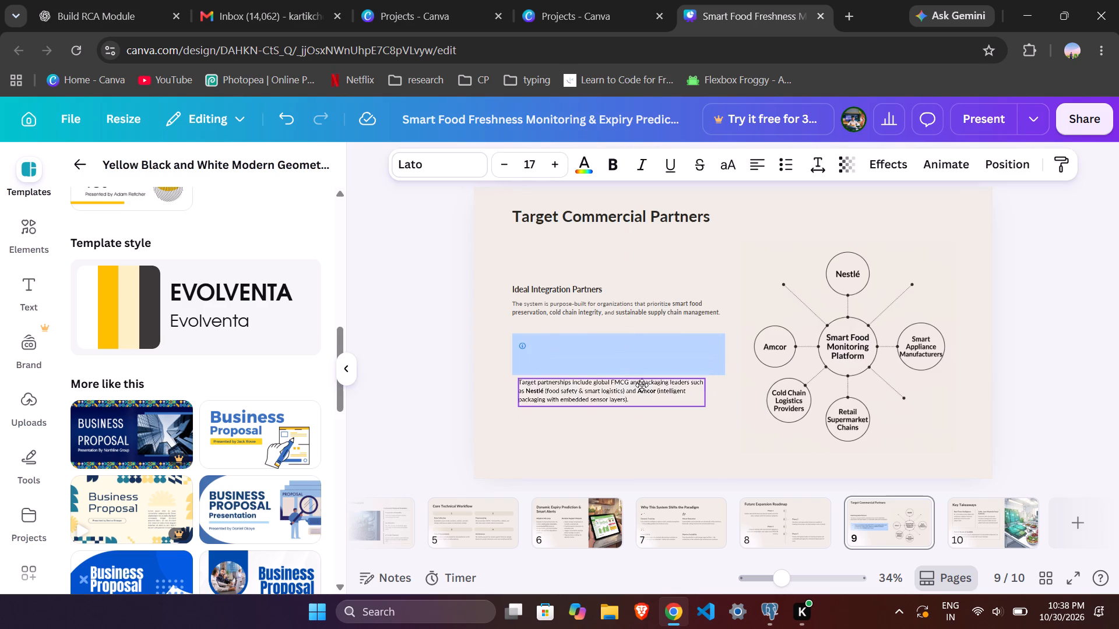
# Set the "Target partnerships include" text to font size 20, placed slightly farther below the blue callout.
pyautogui.moveTo(642, 385); pyautogui.dragTo(640, 400)
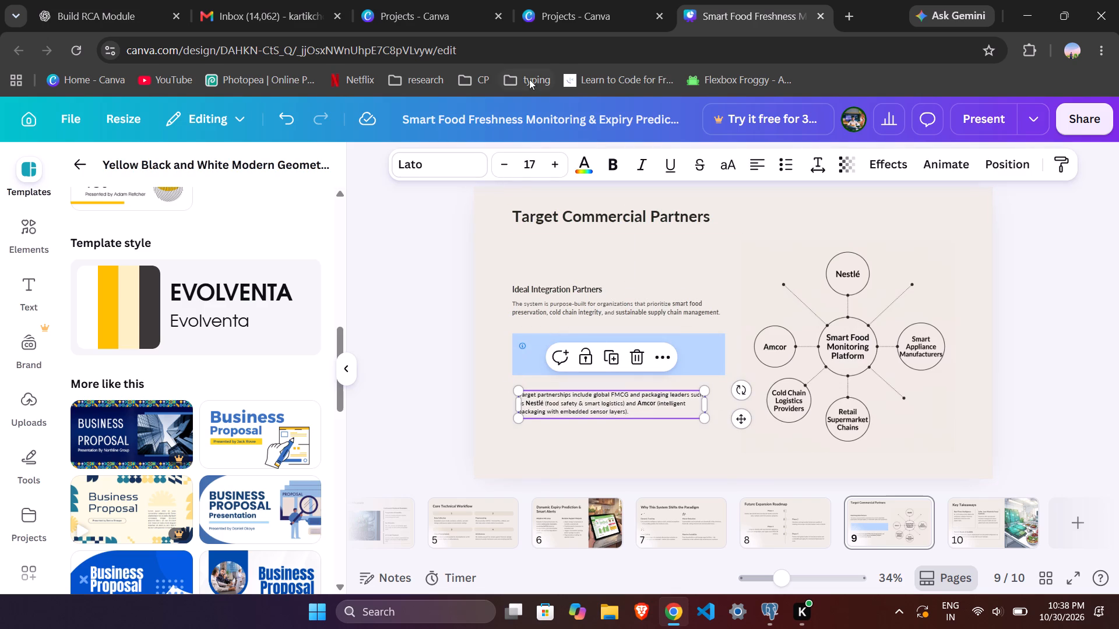
pyautogui.tripleClick(557, 166)
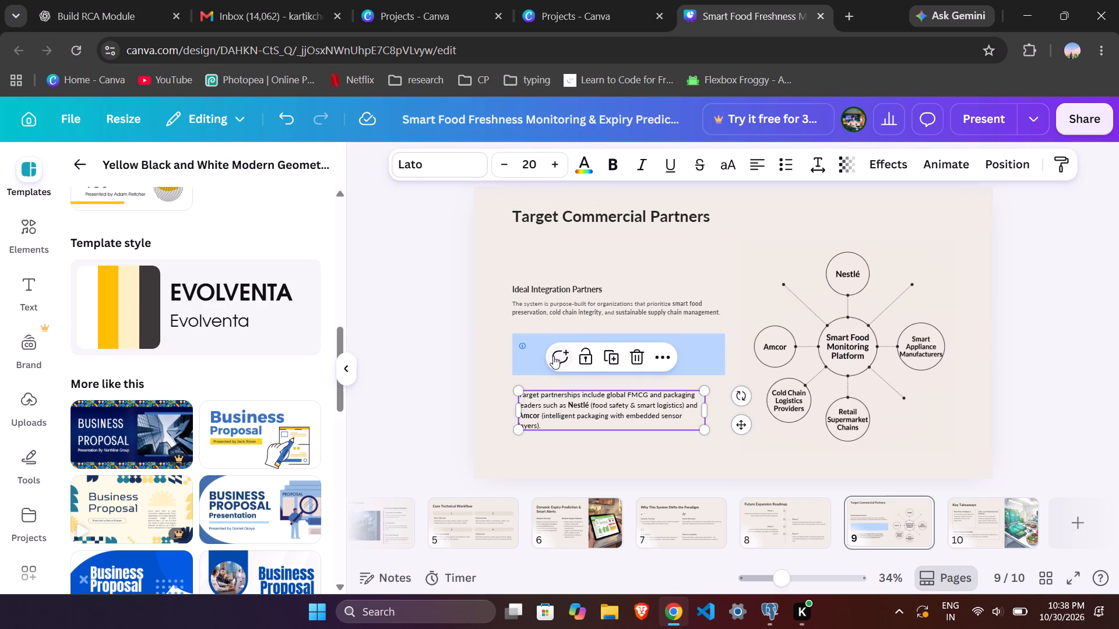
# Move the "Target partnerships include" text back inside the blue callout on page 9.
pyautogui.click(554, 406)
pyautogui.click(554, 406)
pyautogui.moveTo(587, 406); pyautogui.dragTo(569, 347)
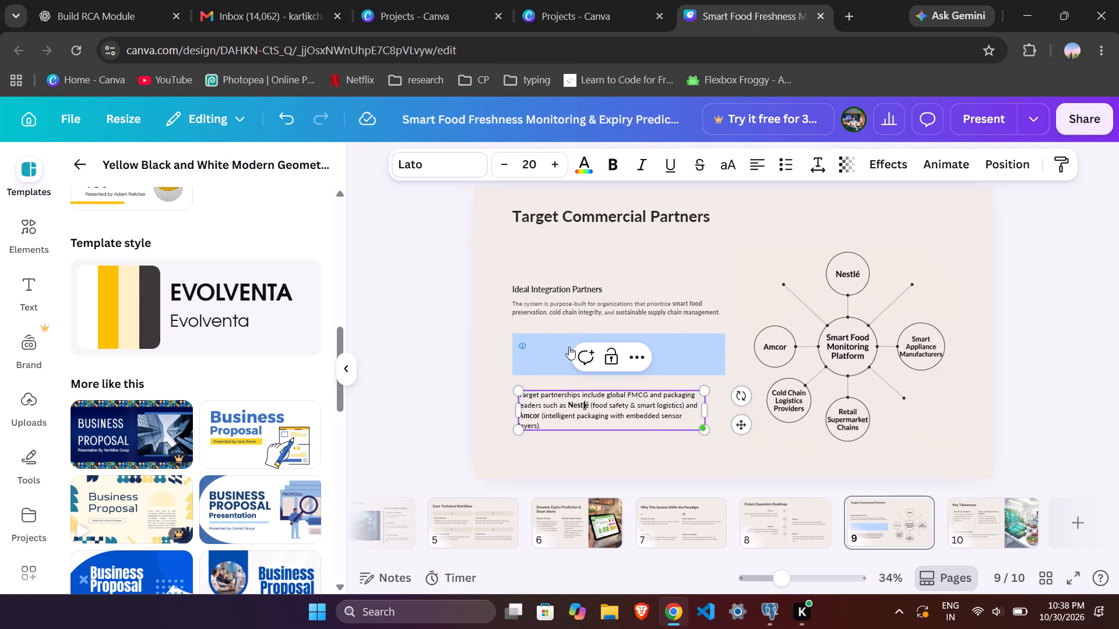
pyautogui.moveTo(569, 347); pyautogui.dragTo(568, 342)
pyautogui.moveTo(544, 391); pyautogui.dragTo(543, 387)
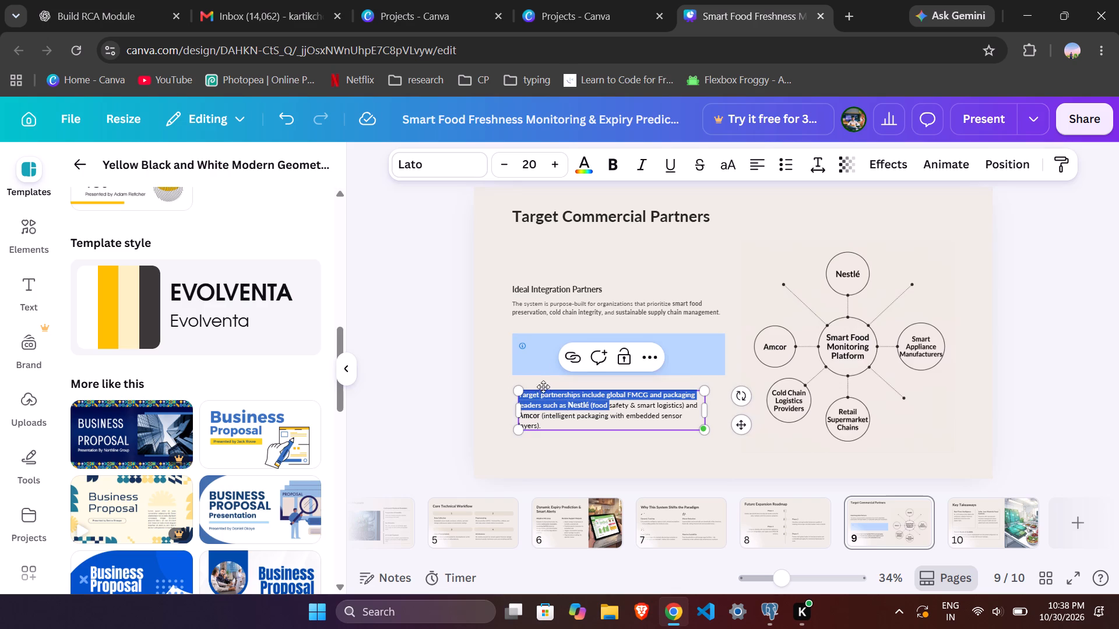
pyautogui.moveTo(543, 387); pyautogui.dragTo(546, 341)
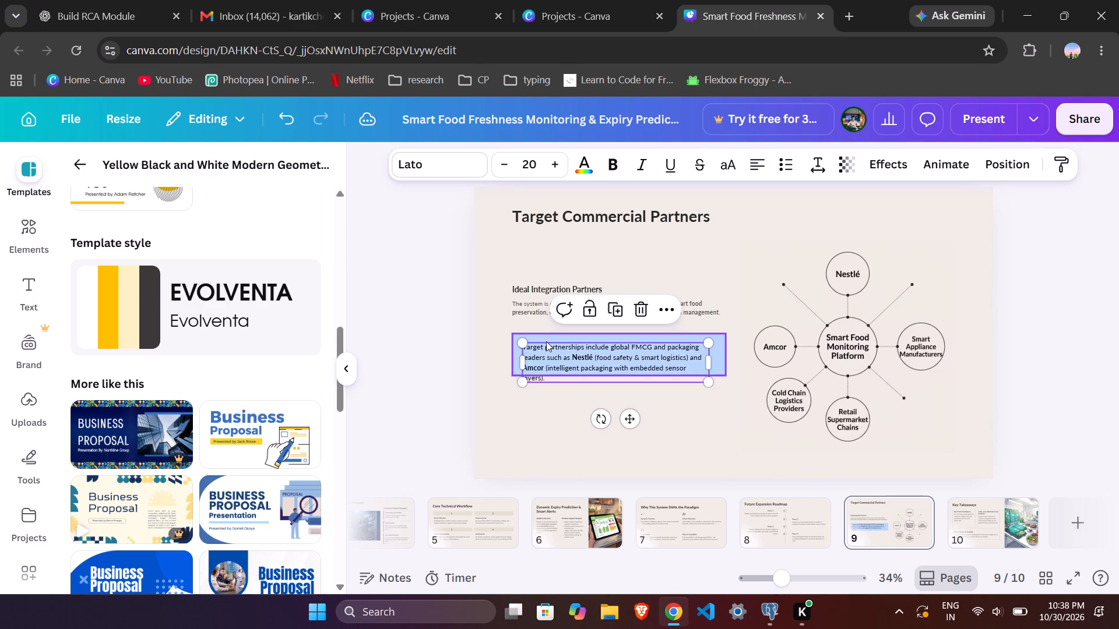
# Enlarge the blue callout box slightly in width and height so it encloses all four lines of the partnerships text.
pyautogui.click(719, 362)
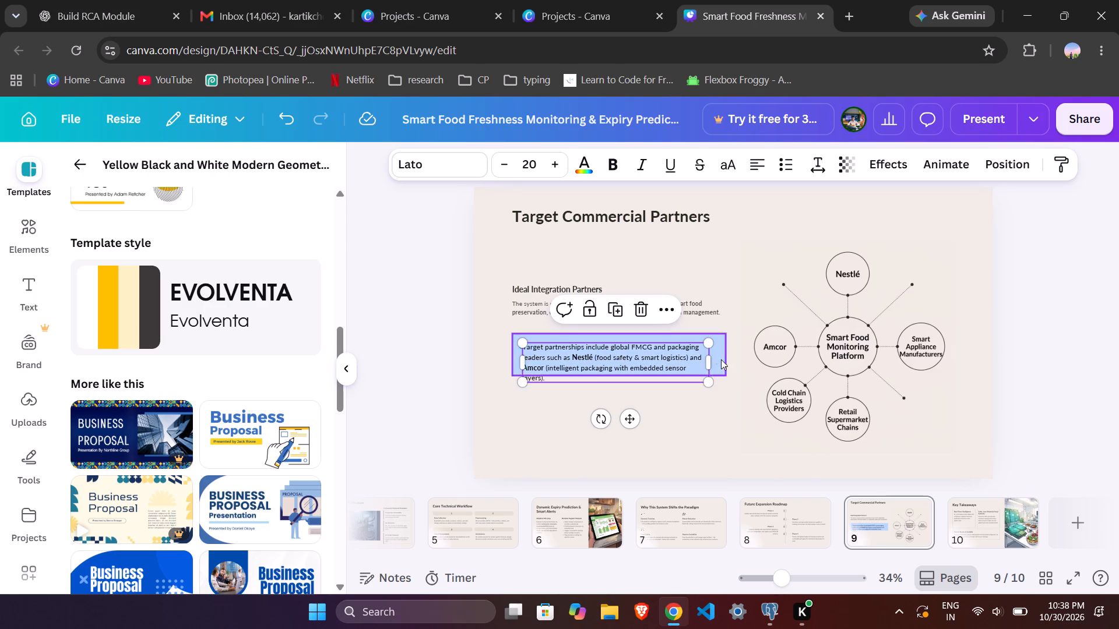
pyautogui.click(720, 359)
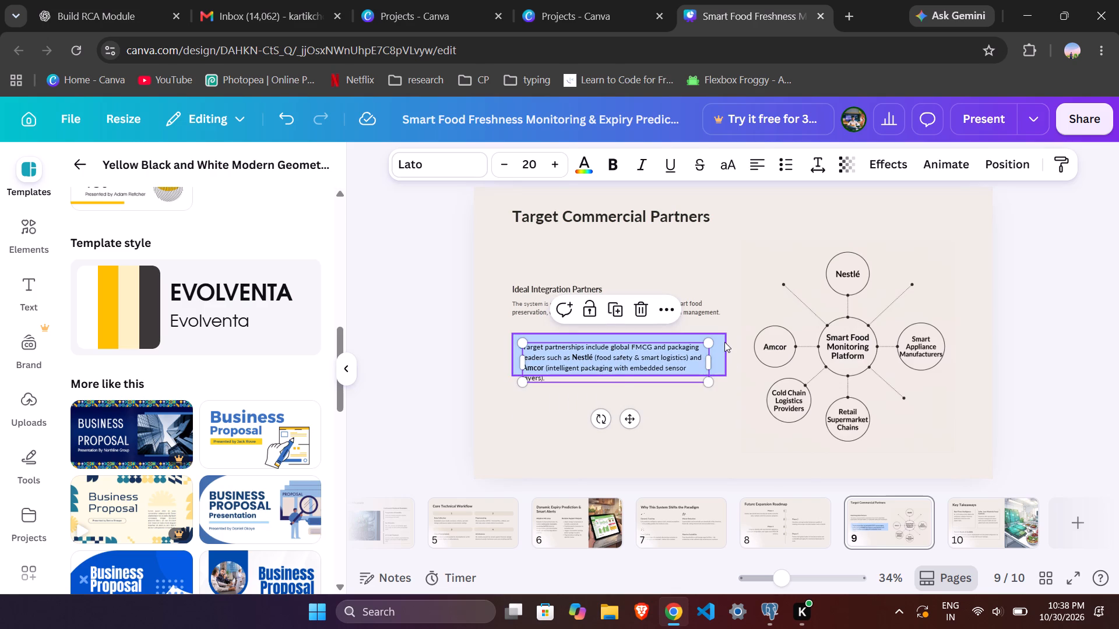
pyautogui.click(723, 342)
pyautogui.moveTo(724, 374); pyautogui.dragTo(724, 382)
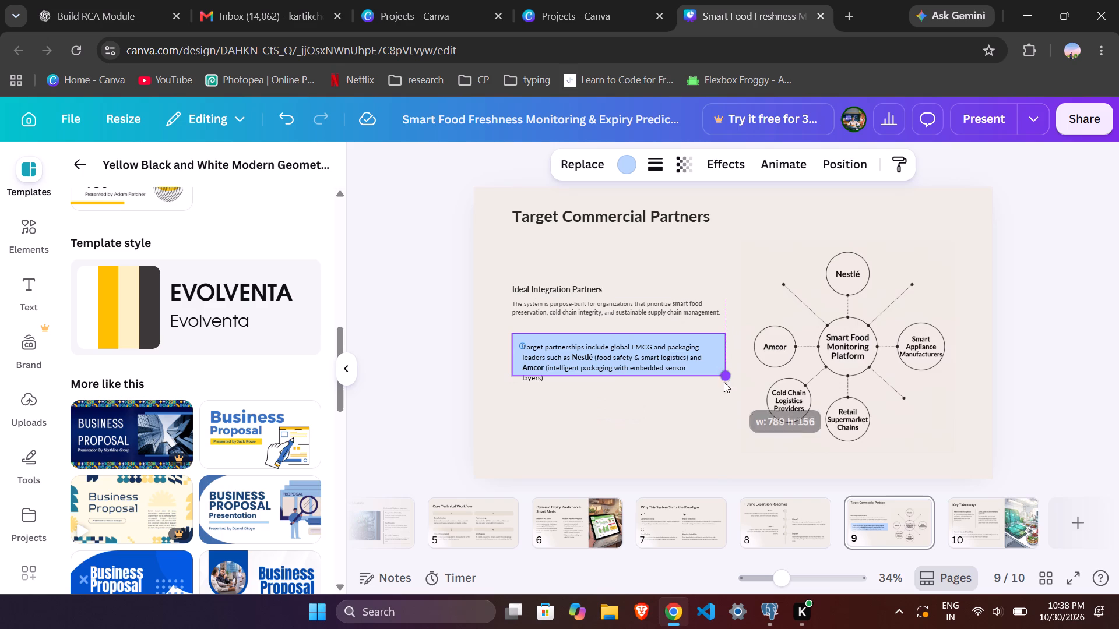
pyautogui.moveTo(724, 382); pyautogui.dragTo(726, 393)
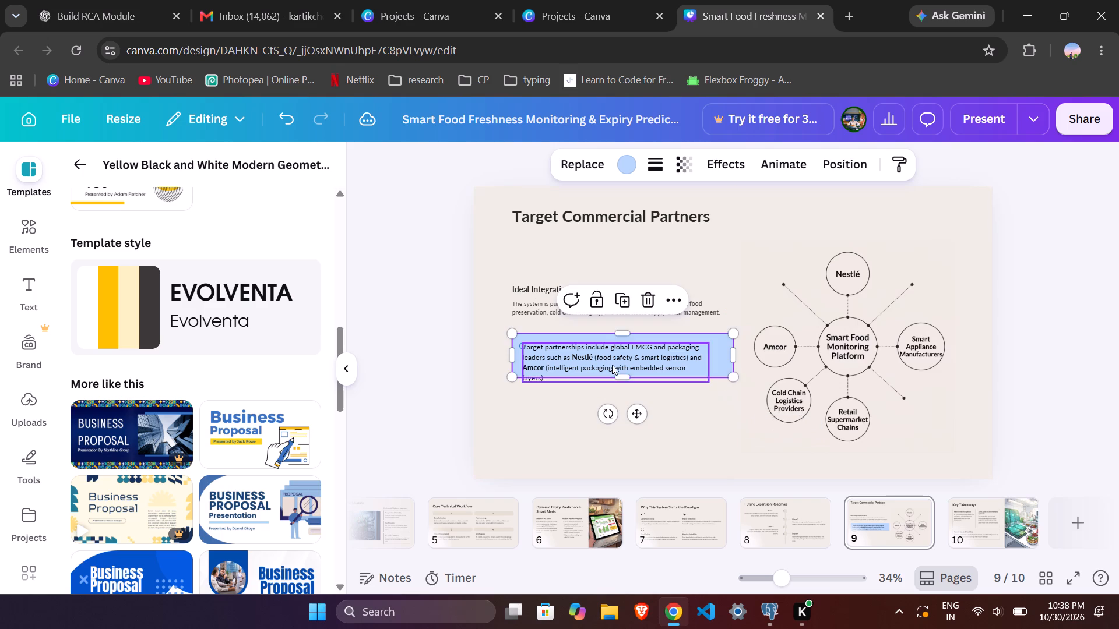
pyautogui.moveTo(619, 376); pyautogui.dragTo(621, 387)
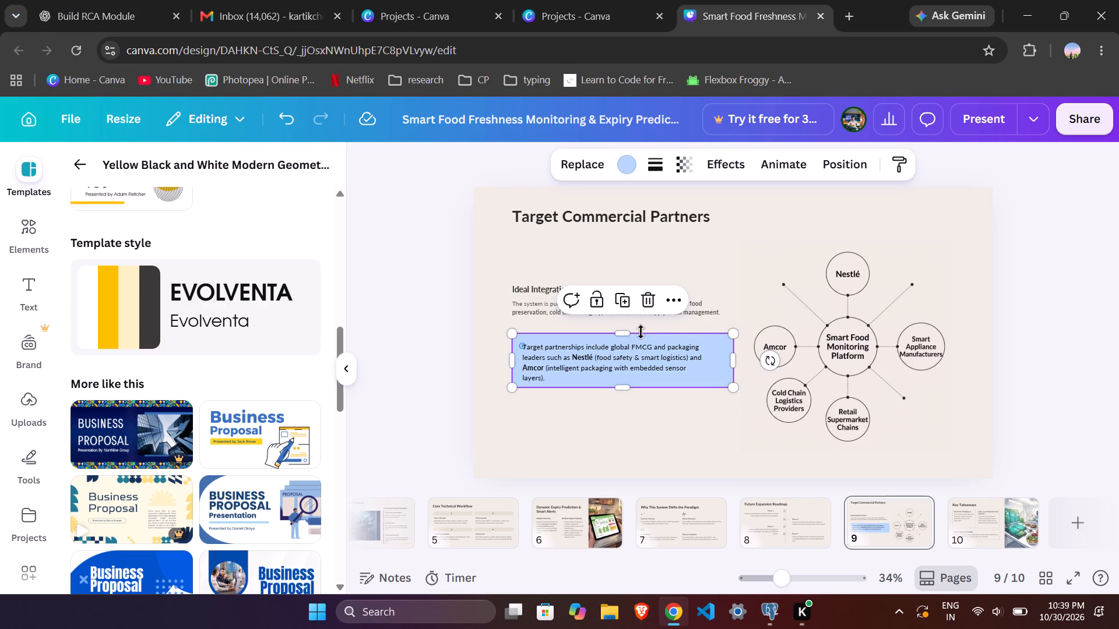
# Review page 10, Key Takeaways, and page 8, Future Expansion Roadmap.
pyautogui.scroll(-1, 623, 338)
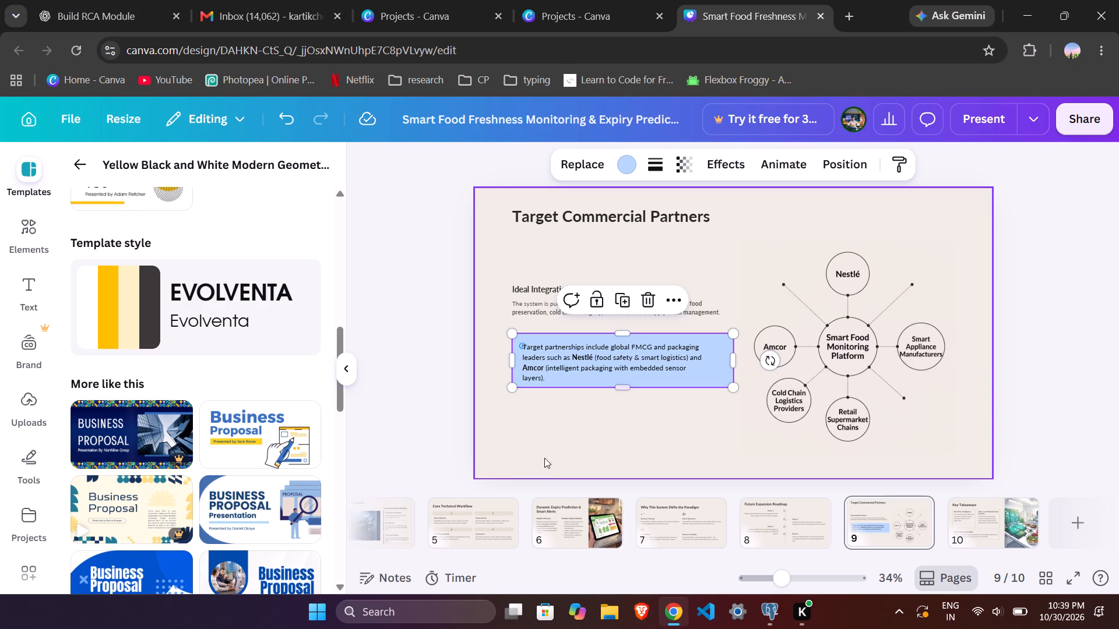
pyautogui.hscroll(-2, 821, 496)
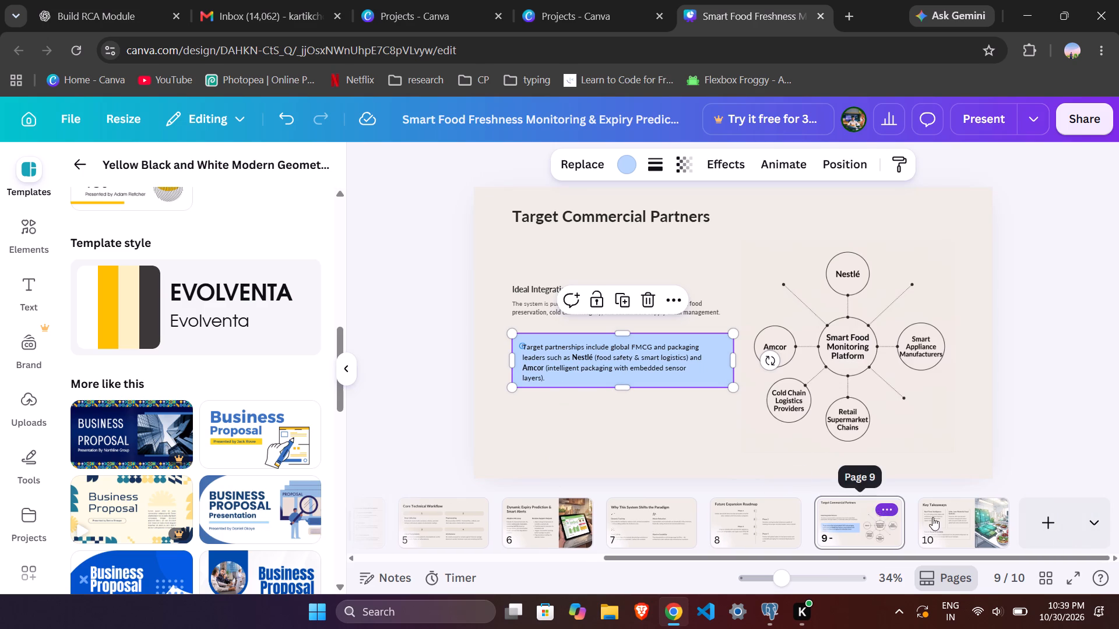
pyautogui.click(952, 520)
pyautogui.click(735, 528)
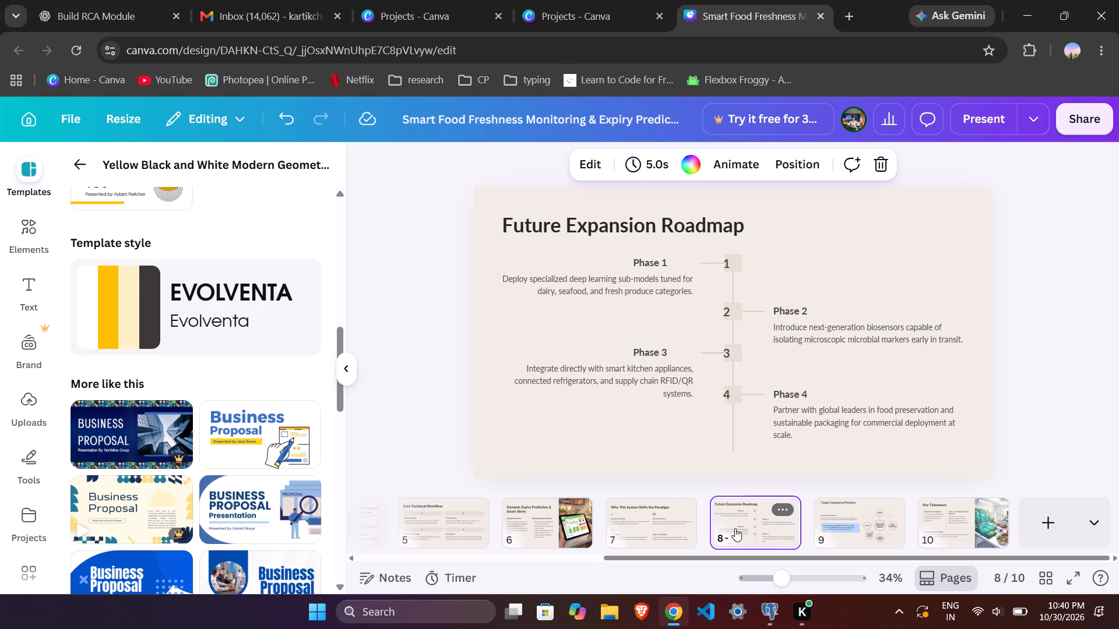
pyautogui.scroll(-1, 735, 528)
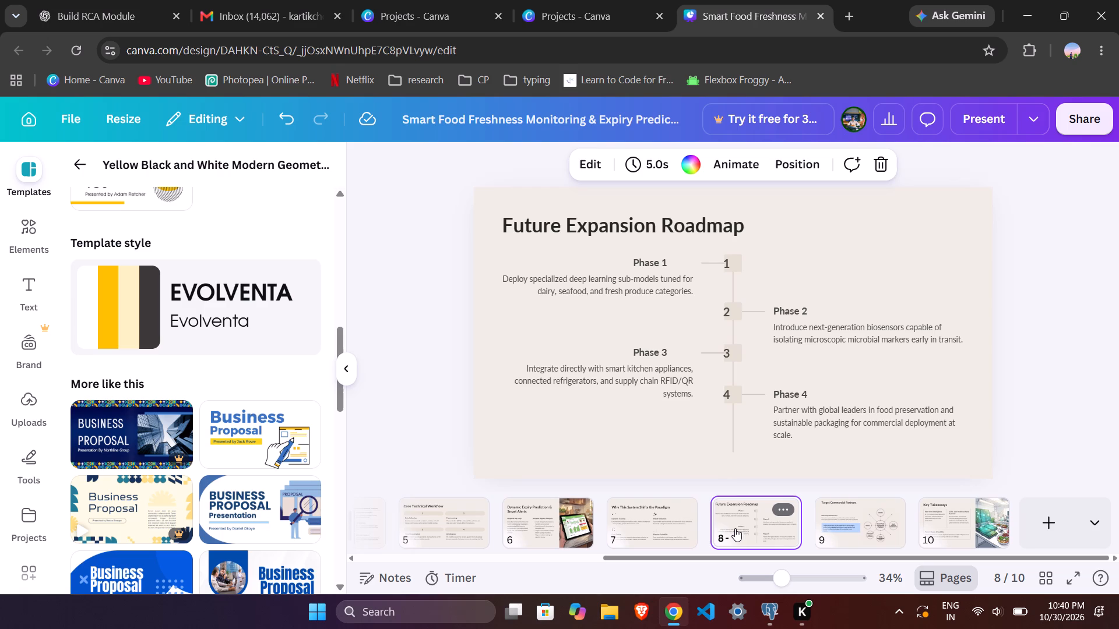
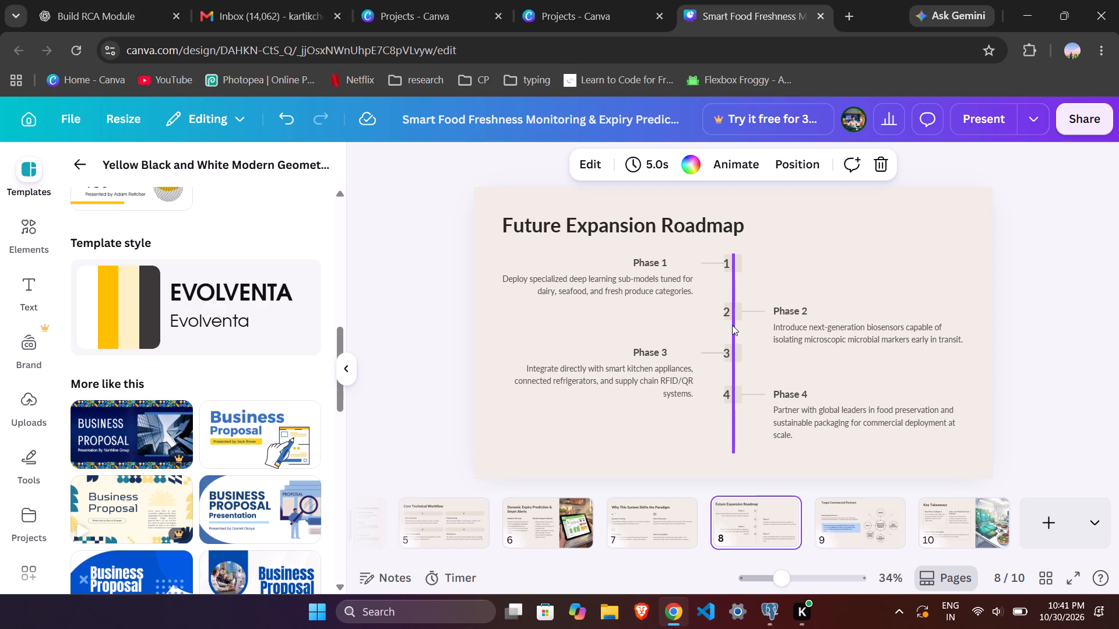
# Return to page 9, Target Commercial Partners, to review its layout.
pyautogui.click(837, 513)
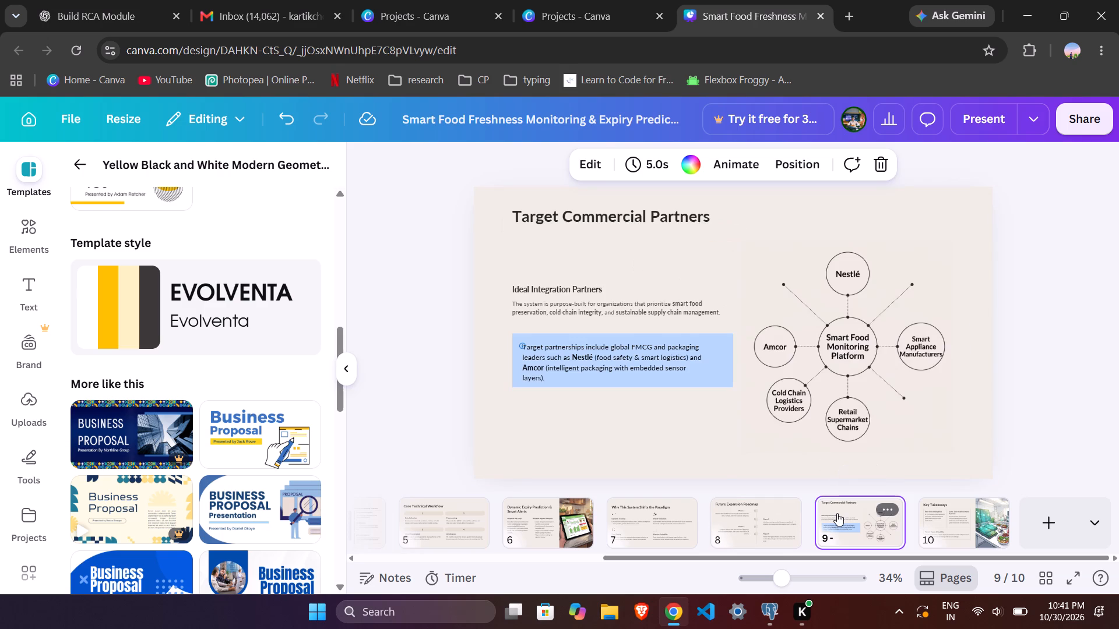
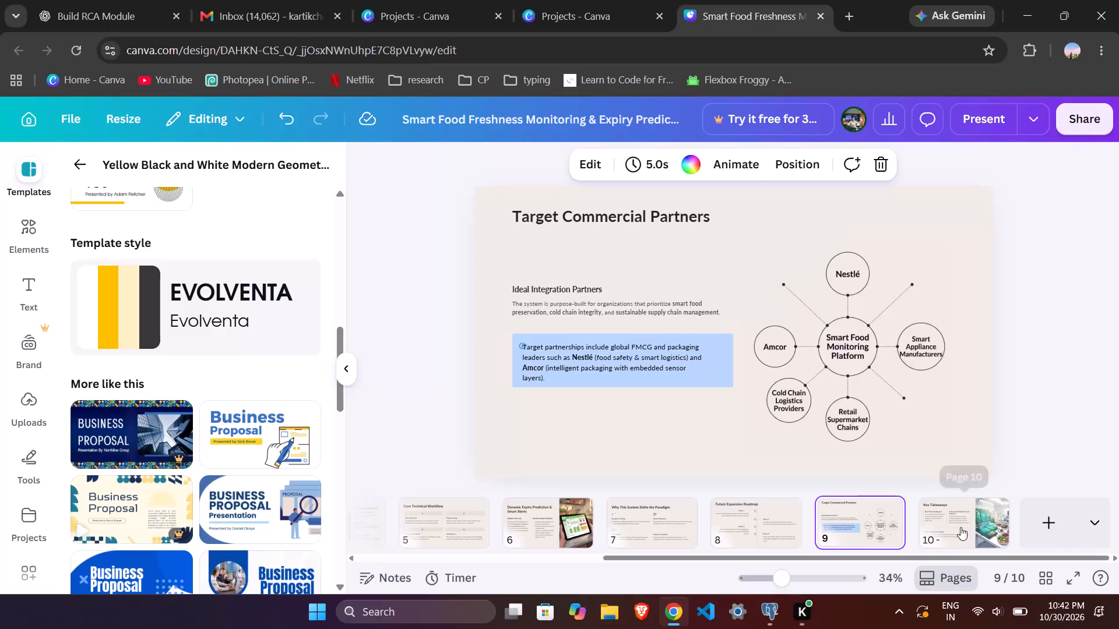
# Review the layouts of page 10, Key Takeaways, page 5, Core Technical Workflow, and page 4 on the sensor network.
pyautogui.click(952, 530)
pyautogui.click(616, 370)
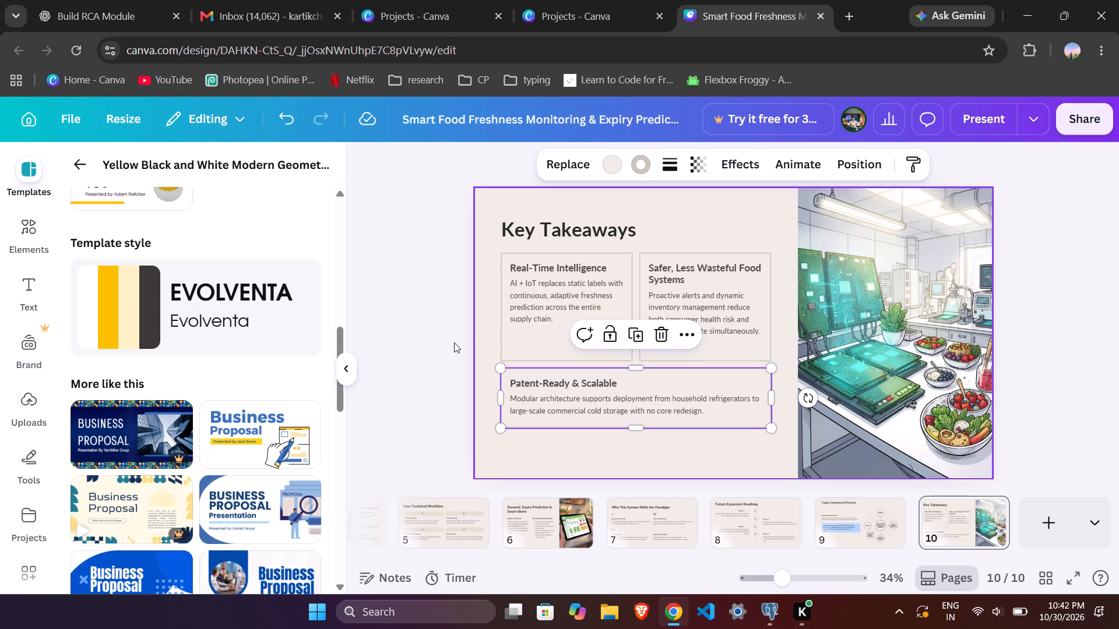
pyautogui.click(442, 531)
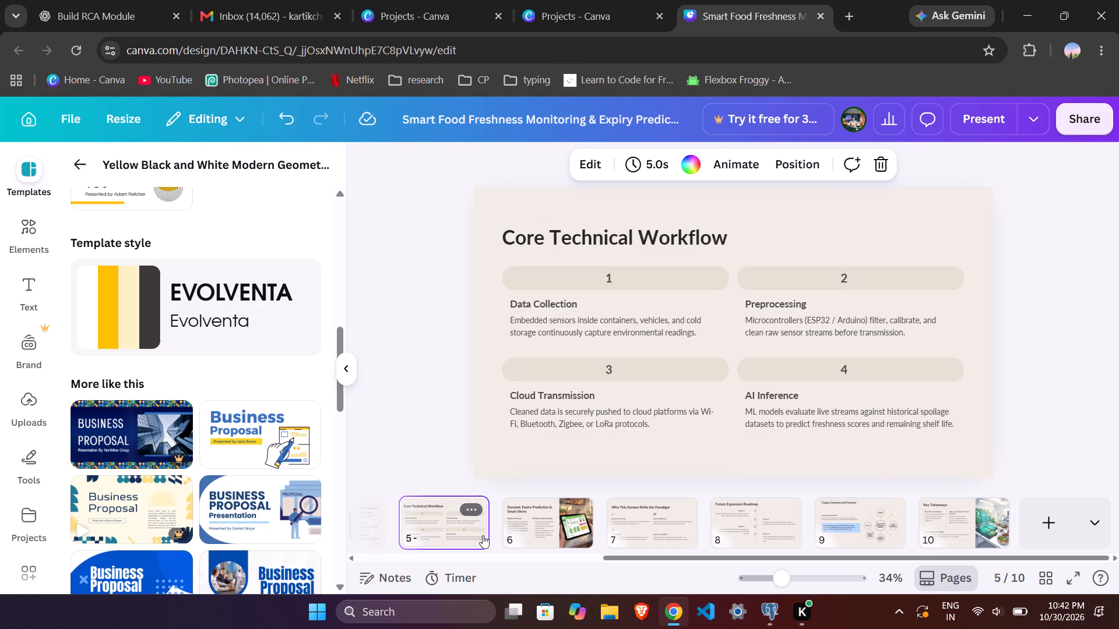
pyautogui.hscroll(1, 421, 529)
pyautogui.click(410, 526)
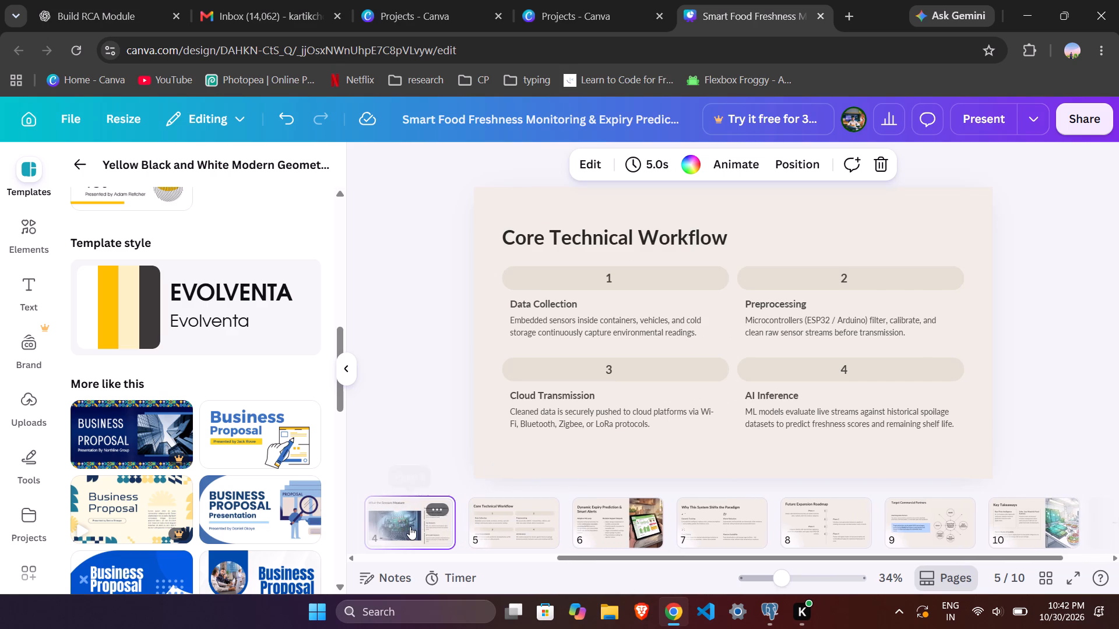
# On page 3, System Architecture Overview, centre the Sensor Layer label inside the triangle's first section, level with the Cloud & AI label.
pyautogui.hscroll(1, 410, 526)
pyautogui.click(375, 521)
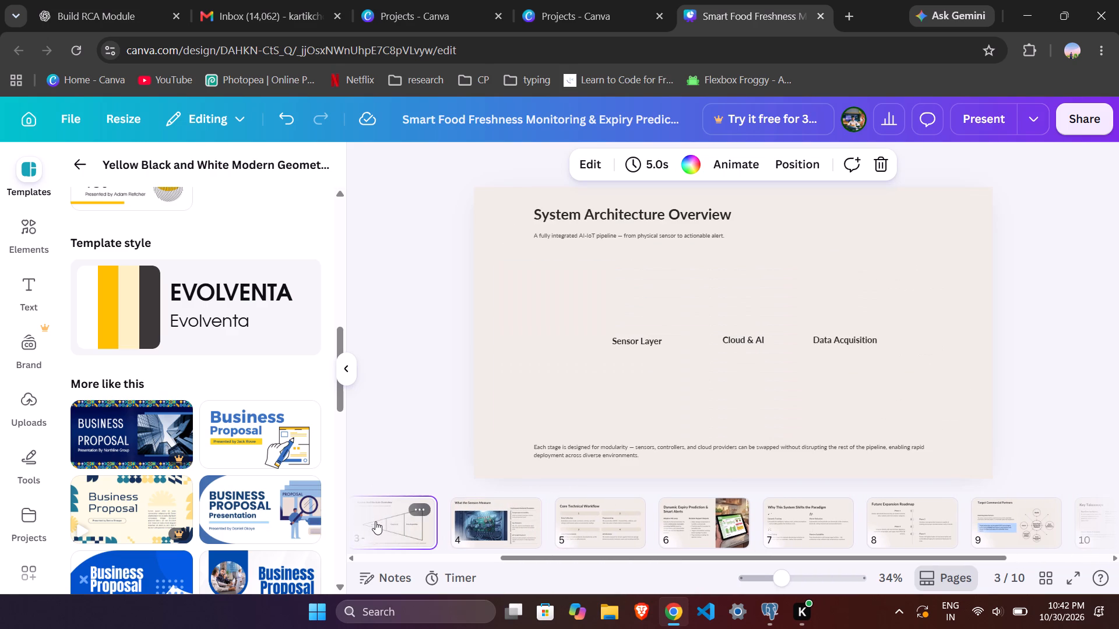
pyautogui.click(625, 345)
pyautogui.moveTo(625, 341); pyautogui.dragTo(641, 344)
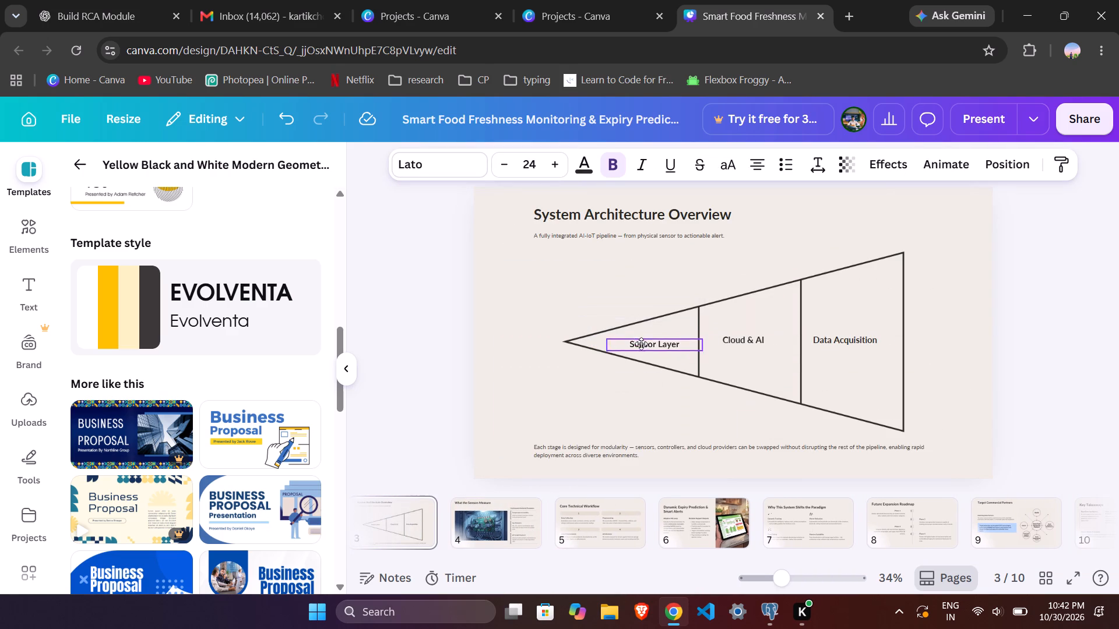
pyautogui.moveTo(641, 344); pyautogui.dragTo(635, 340)
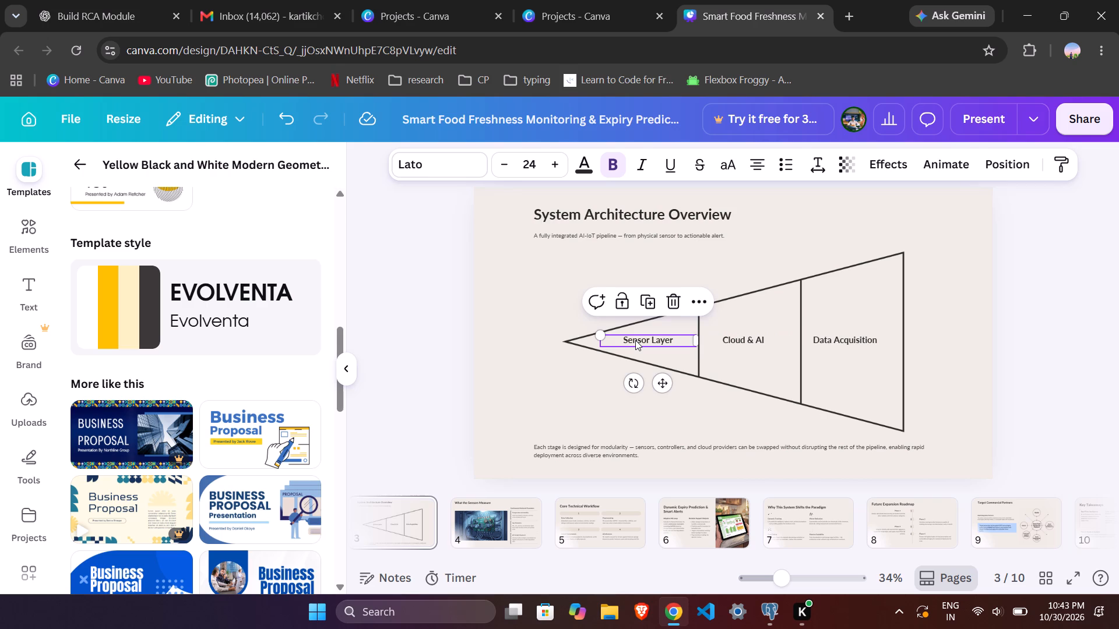
pyautogui.click(754, 338)
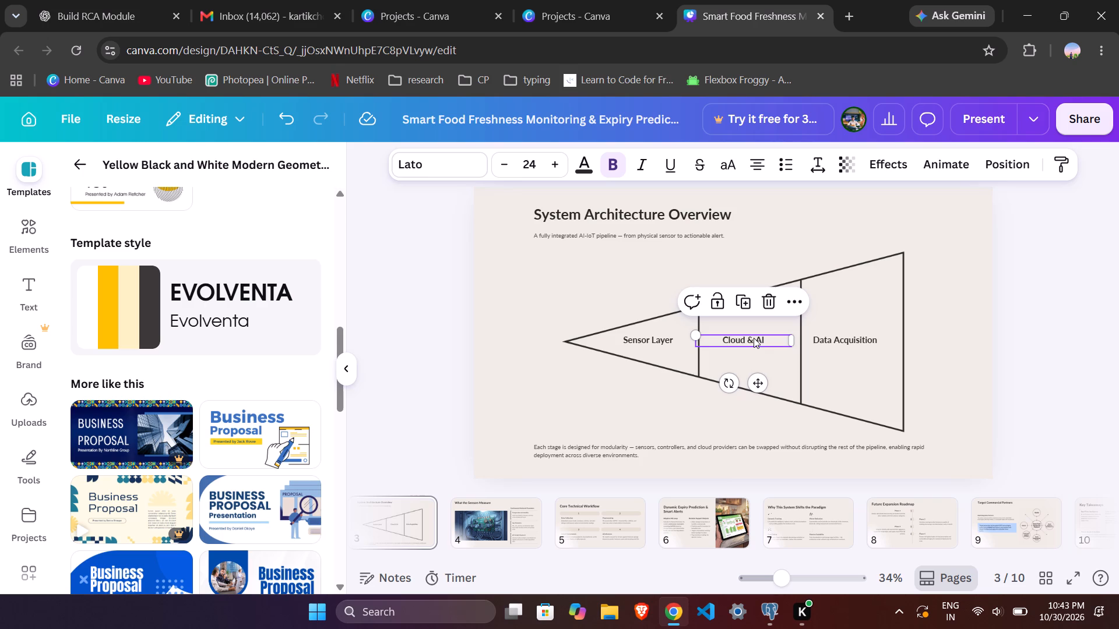
# Review page 7, Why This System Shifts the Paradigm, page 8, Future Expansion Roadmap, and page 9, Target Commercial Partners.
pyautogui.click(818, 539)
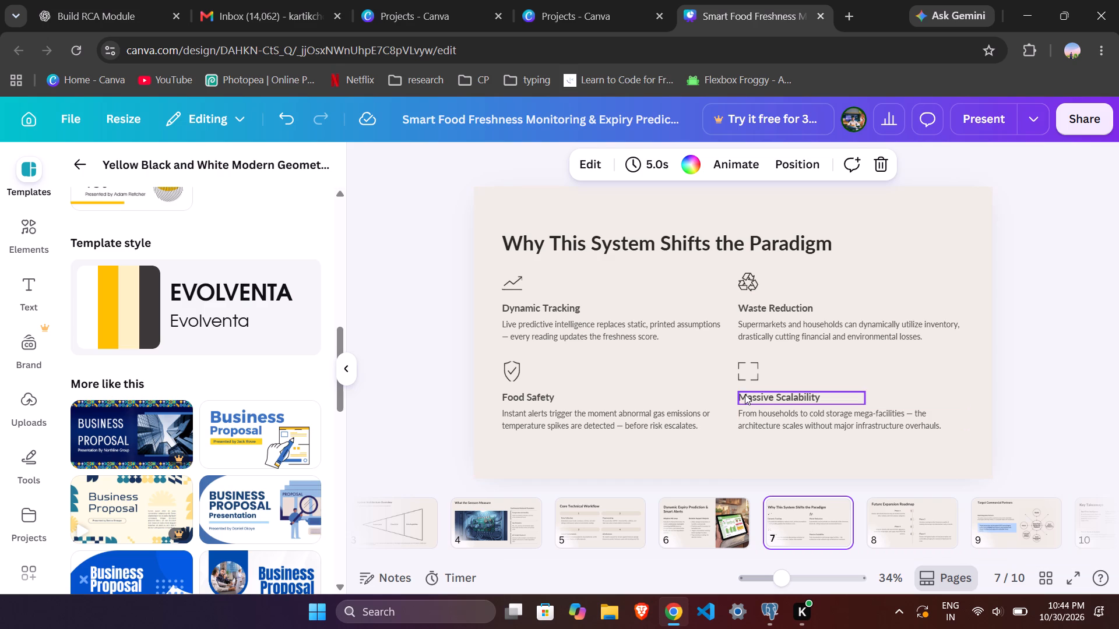
pyautogui.click(890, 540)
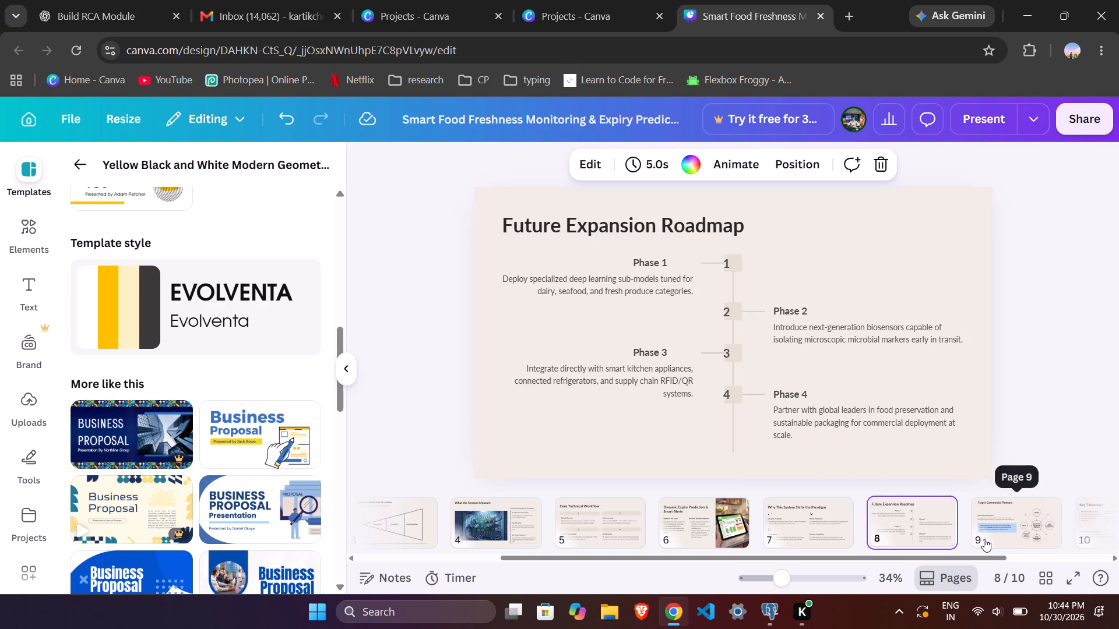
pyautogui.click(984, 539)
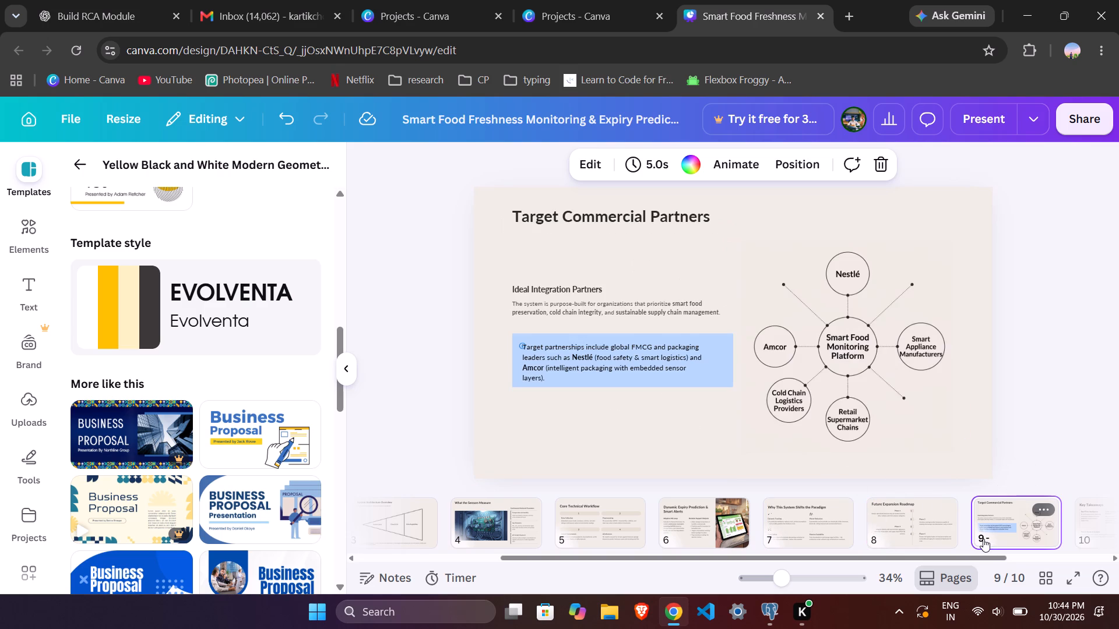
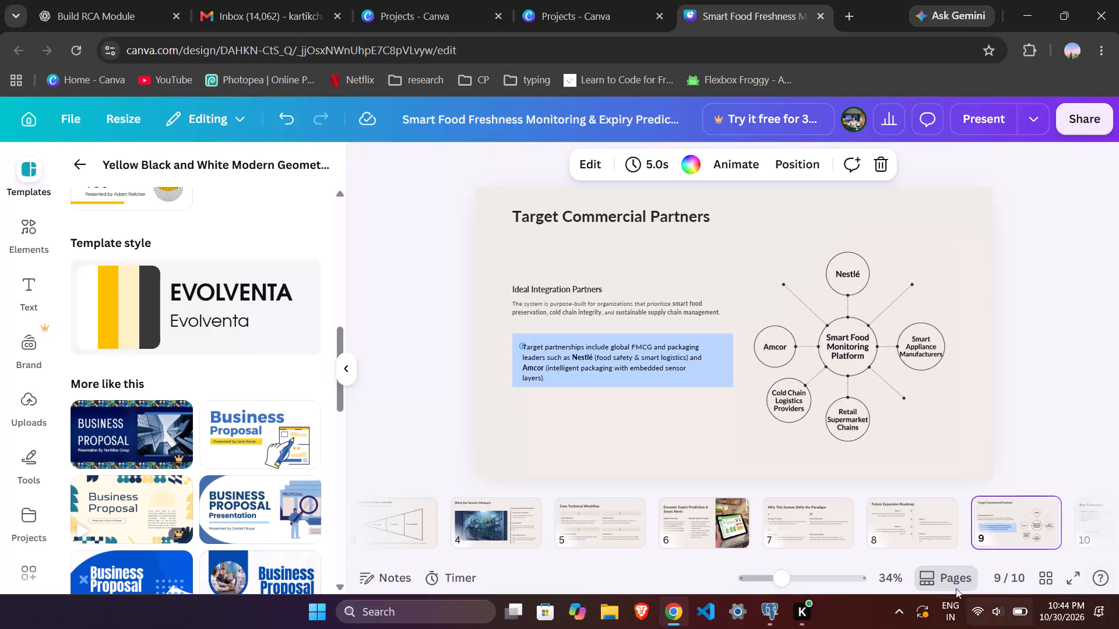
# Review page 8, Future Expansion Roadmap, and page 7, Why This System Shifts the Paradigm.
pyautogui.click(906, 517)
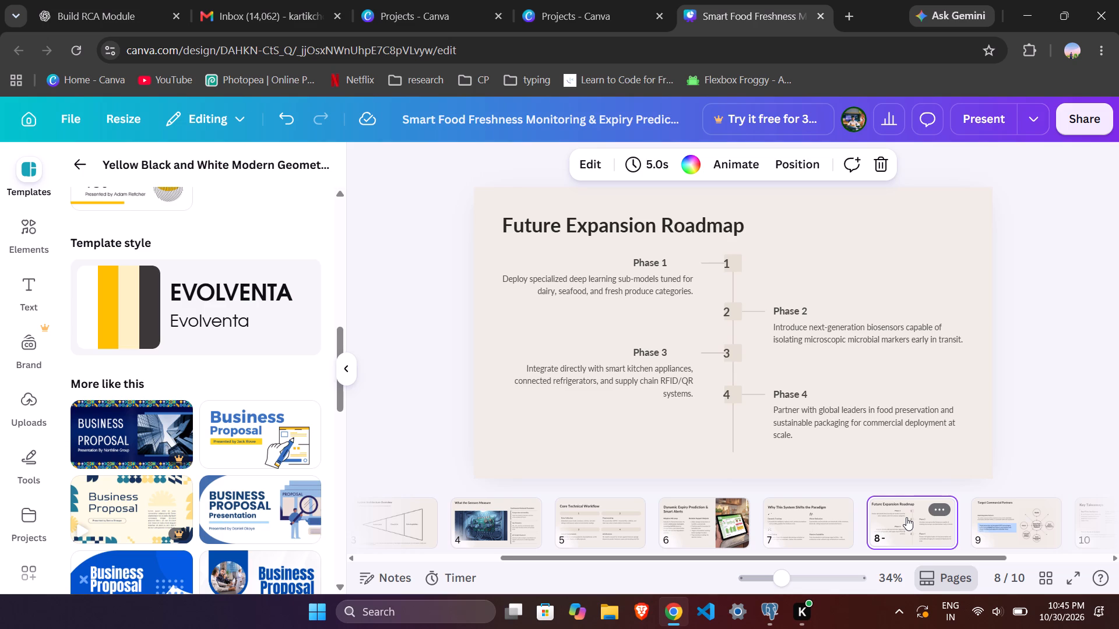
pyautogui.click(842, 508)
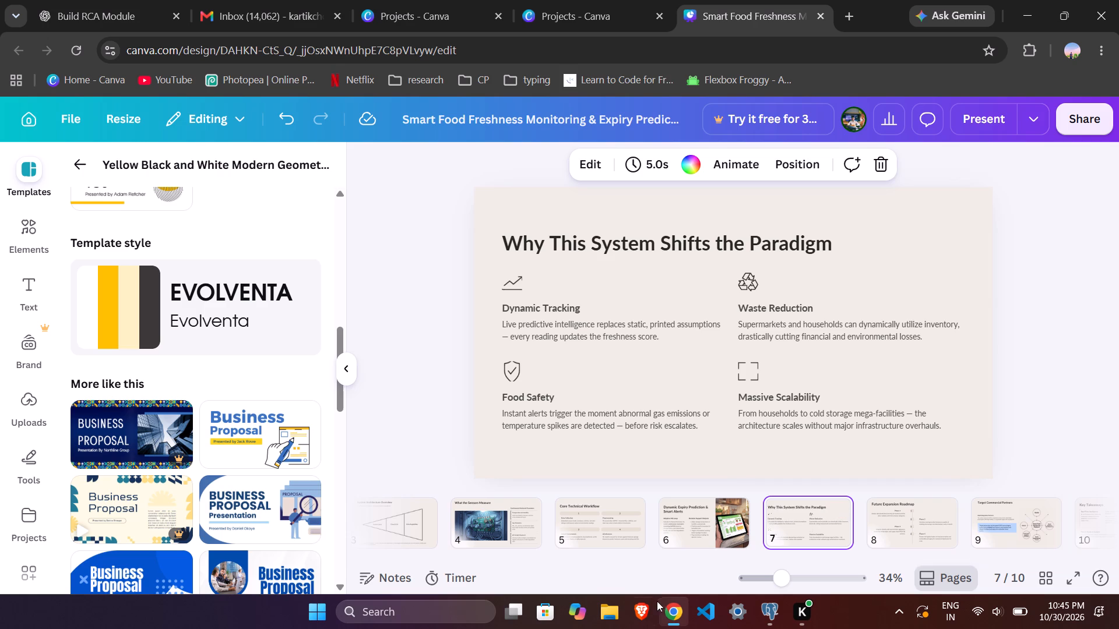
# Find the Black Gold Minimalist Business Proposal Presentation template and apply all 10 of its pages to the presentation.
pyautogui.scroll(-6, 182, 462)
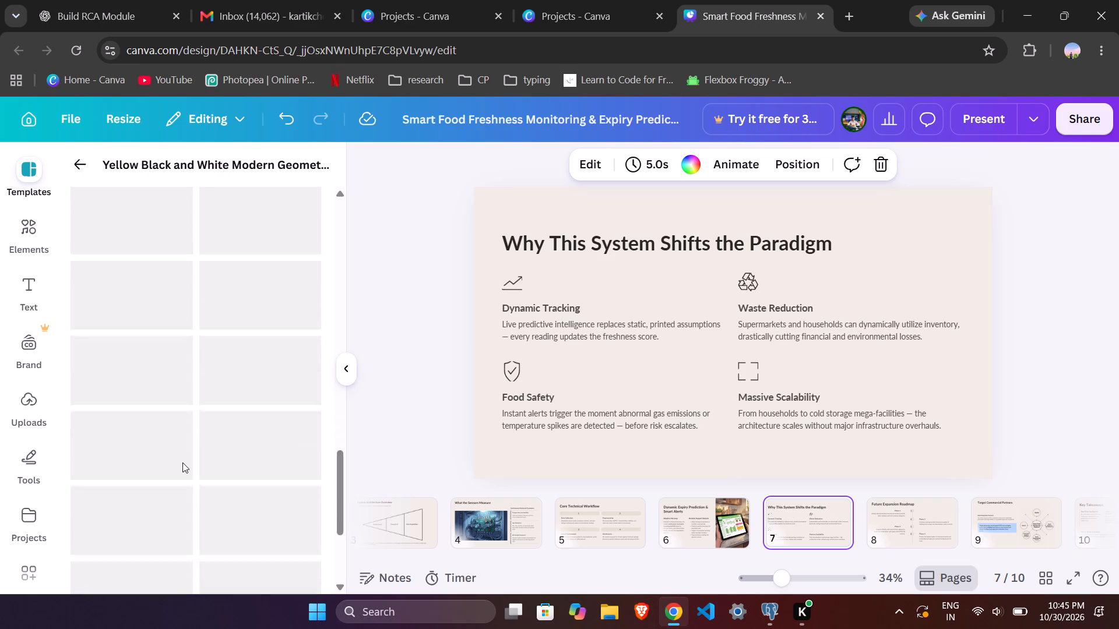
pyautogui.click(144, 331)
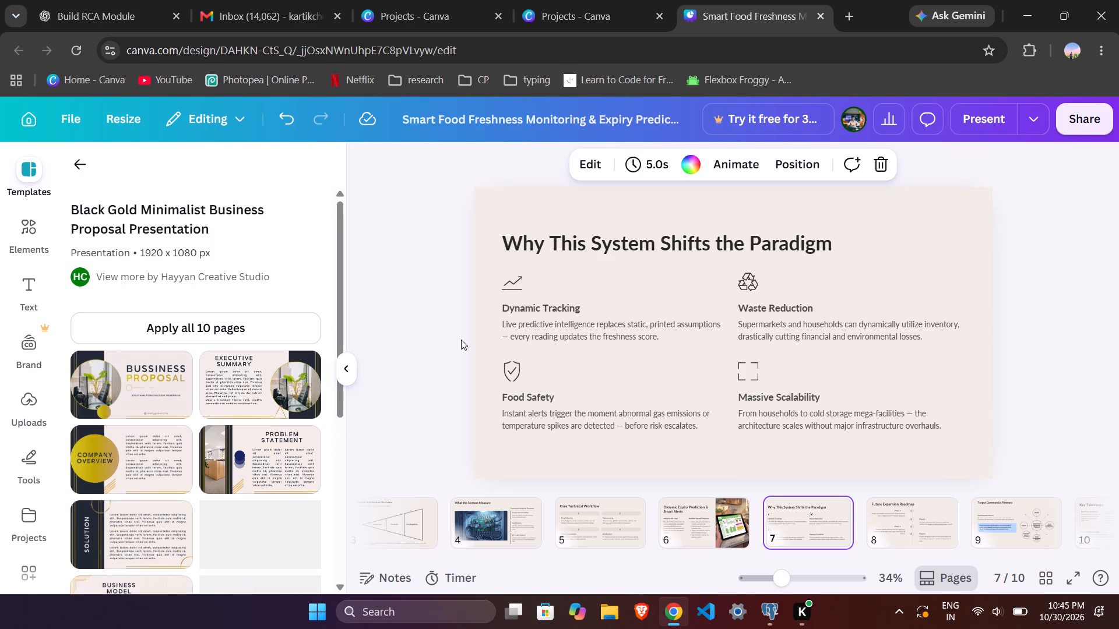
pyautogui.click(252, 331)
pyautogui.moveTo(643, 305); pyautogui.dragTo(593, 331)
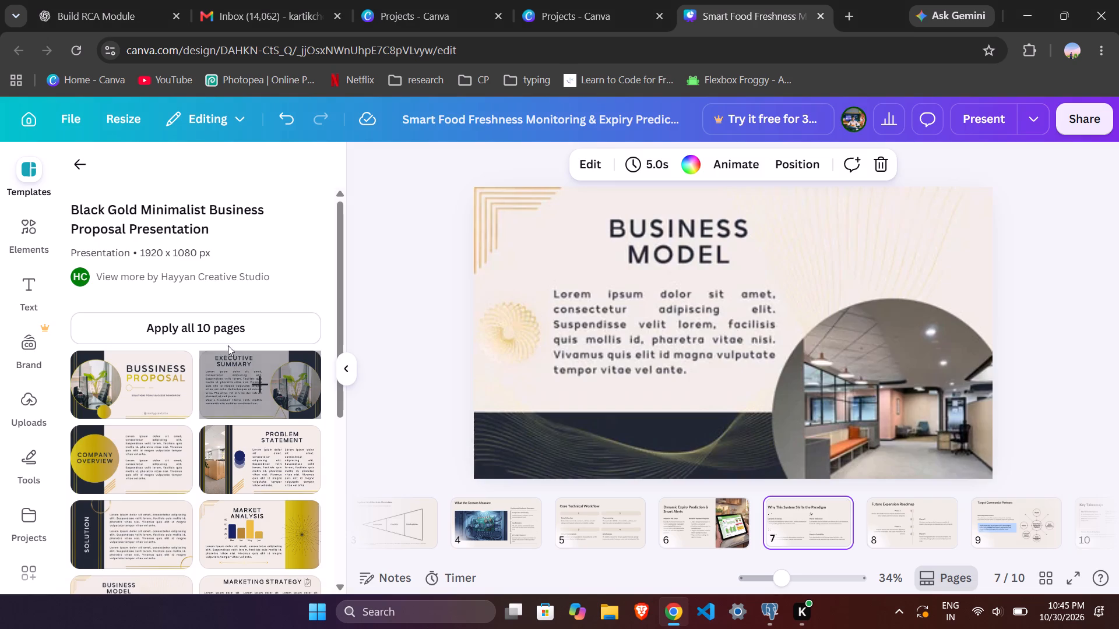
pyautogui.click(227, 328)
pyautogui.click(300, 306)
pyautogui.click(283, 324)
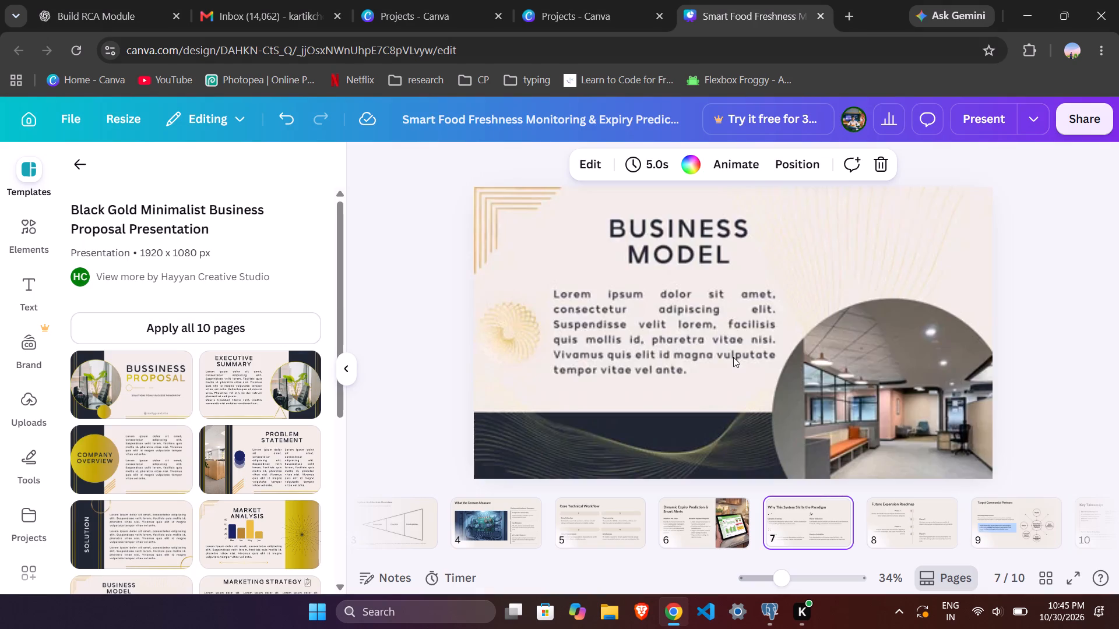
pyautogui.click(685, 390)
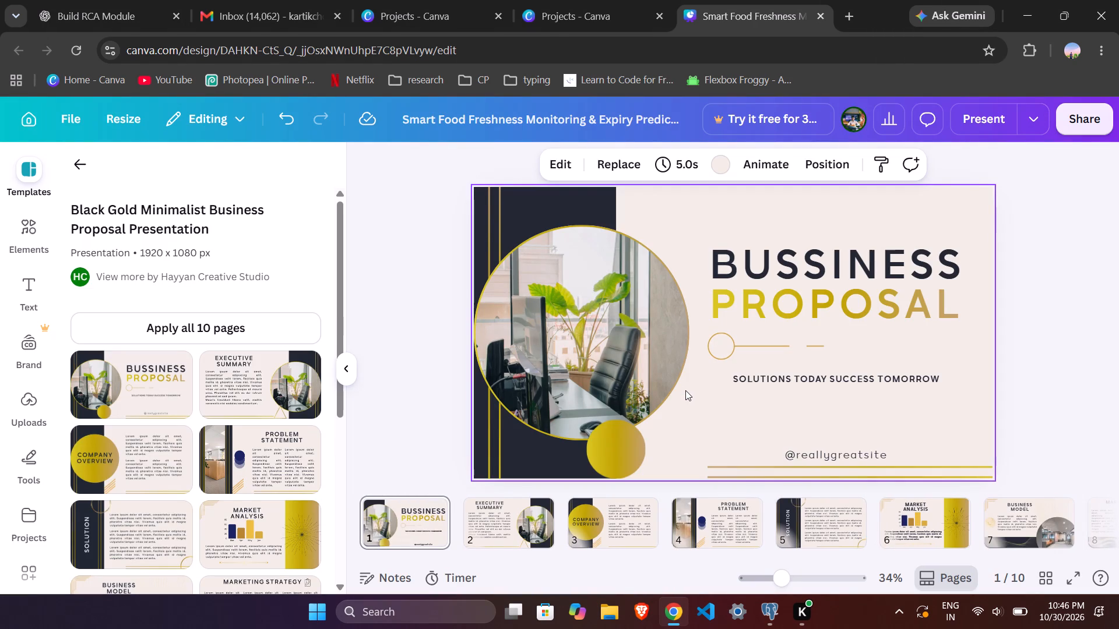
# On page 1, Business Proposal, reposition the circular office photo so its right edge meets the dark band's right edge.
pyautogui.moveTo(593, 323); pyautogui.dragTo(656, 335)
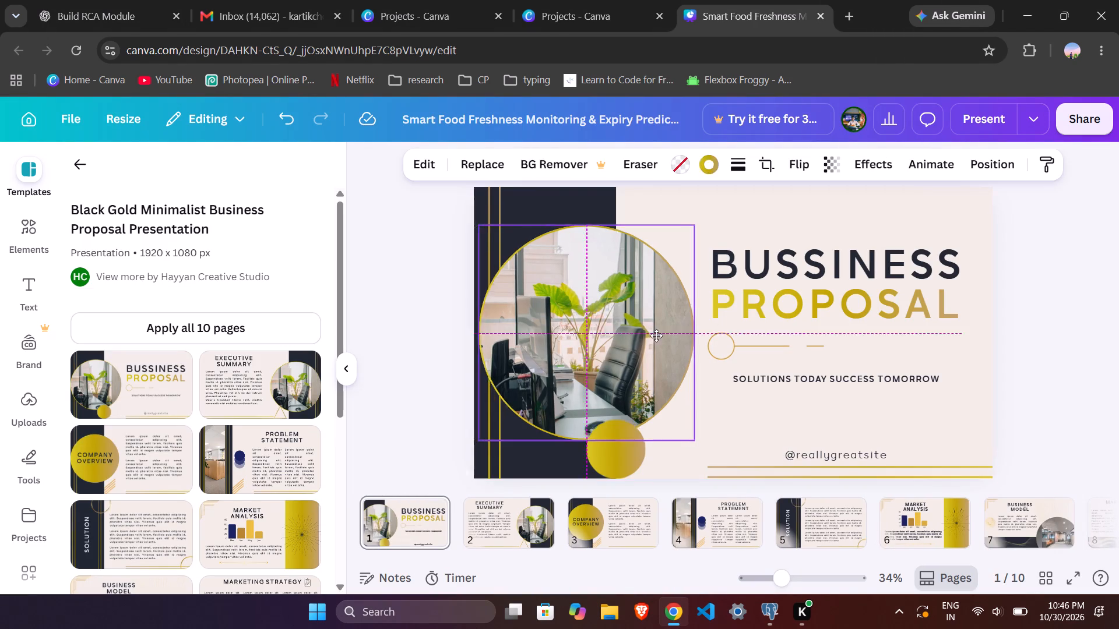
pyautogui.moveTo(656, 335); pyautogui.dragTo(844, 302)
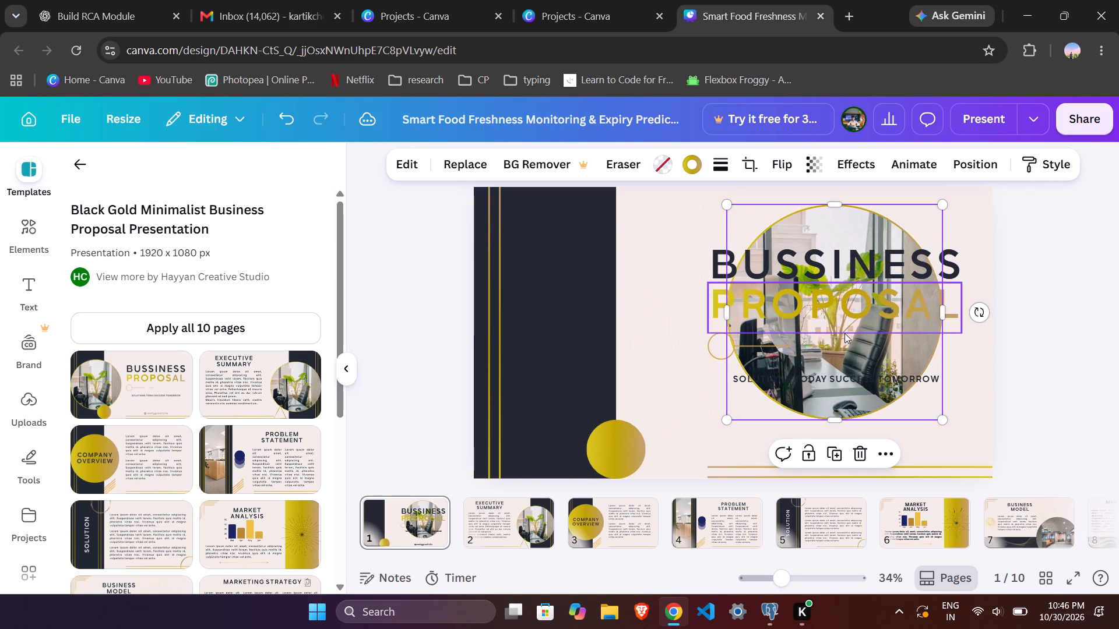
pyautogui.moveTo(844, 347); pyautogui.dragTo(576, 352)
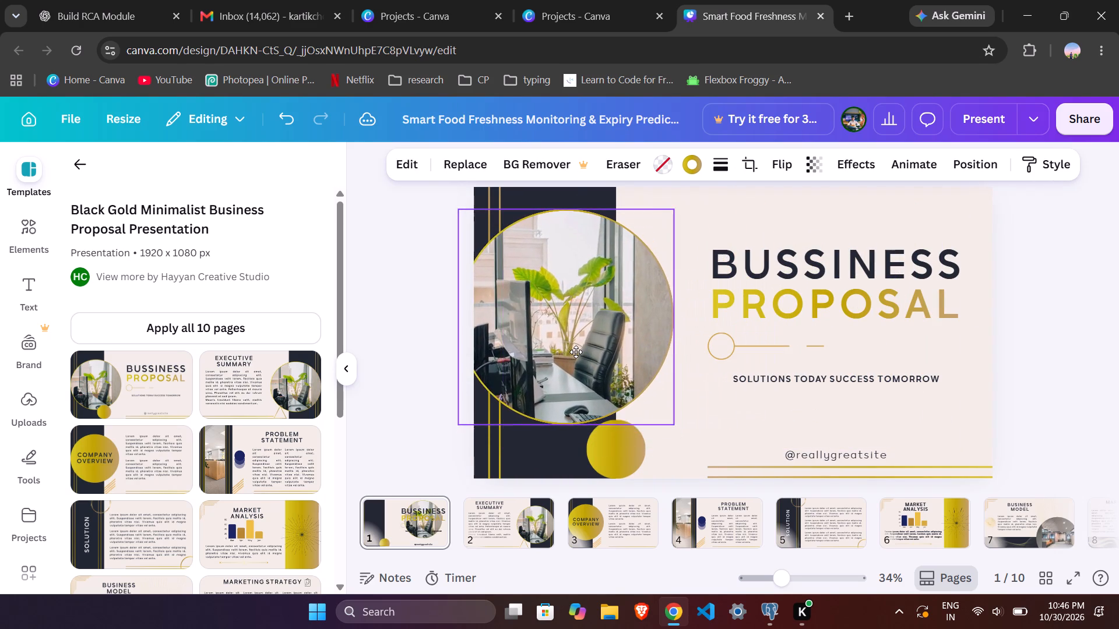
pyautogui.moveTo(576, 352); pyautogui.dragTo(486, 365)
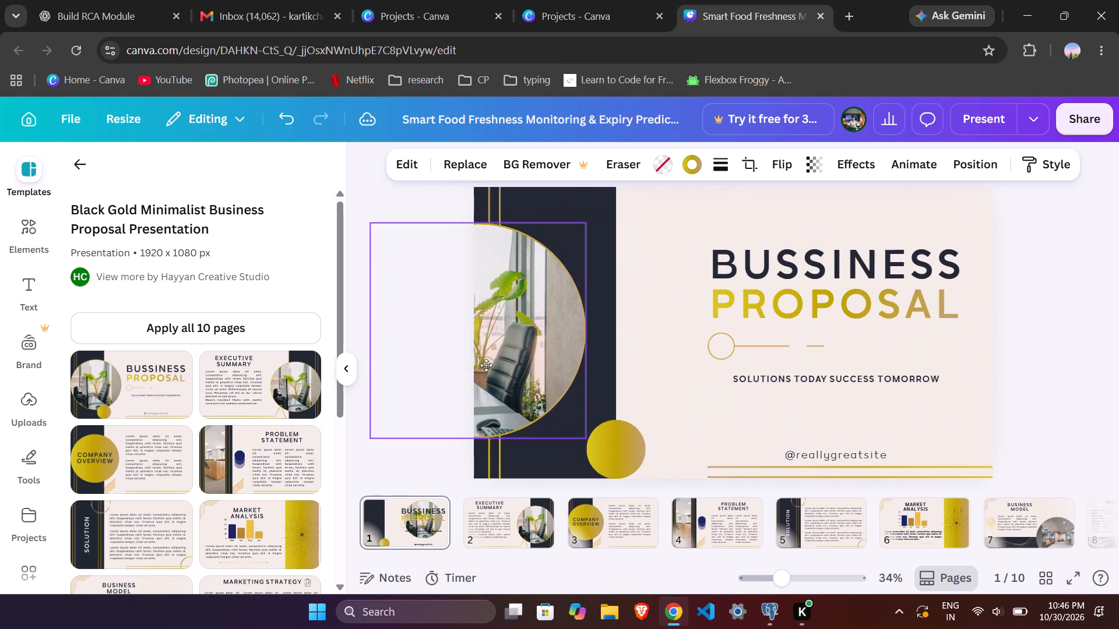
pyautogui.moveTo(486, 365); pyautogui.dragTo(516, 362)
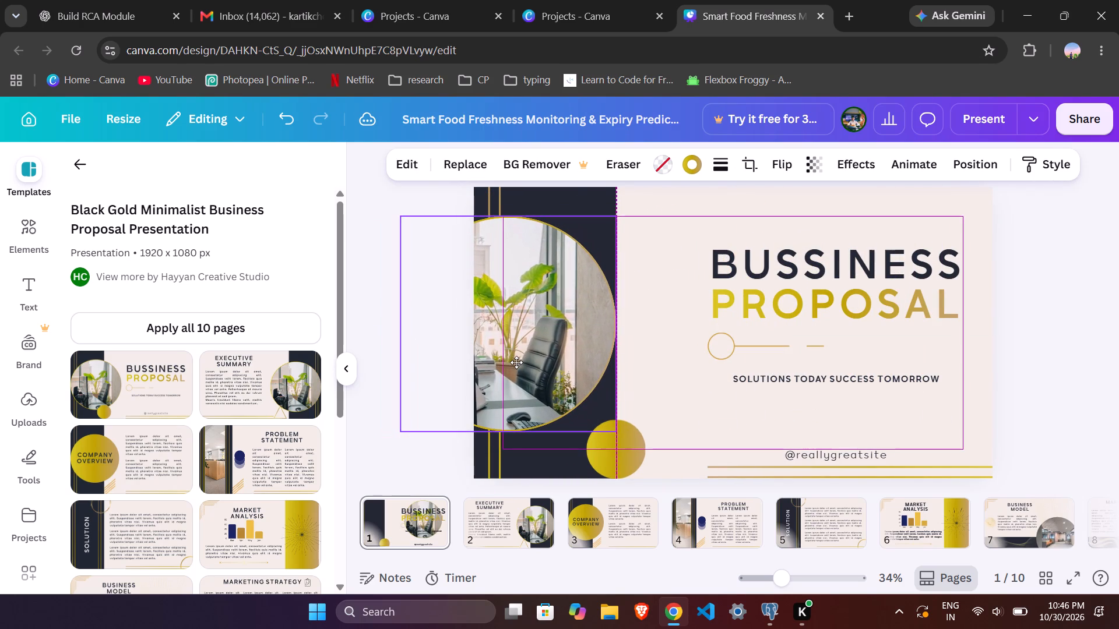
pyautogui.moveTo(516, 362); pyautogui.dragTo(520, 362)
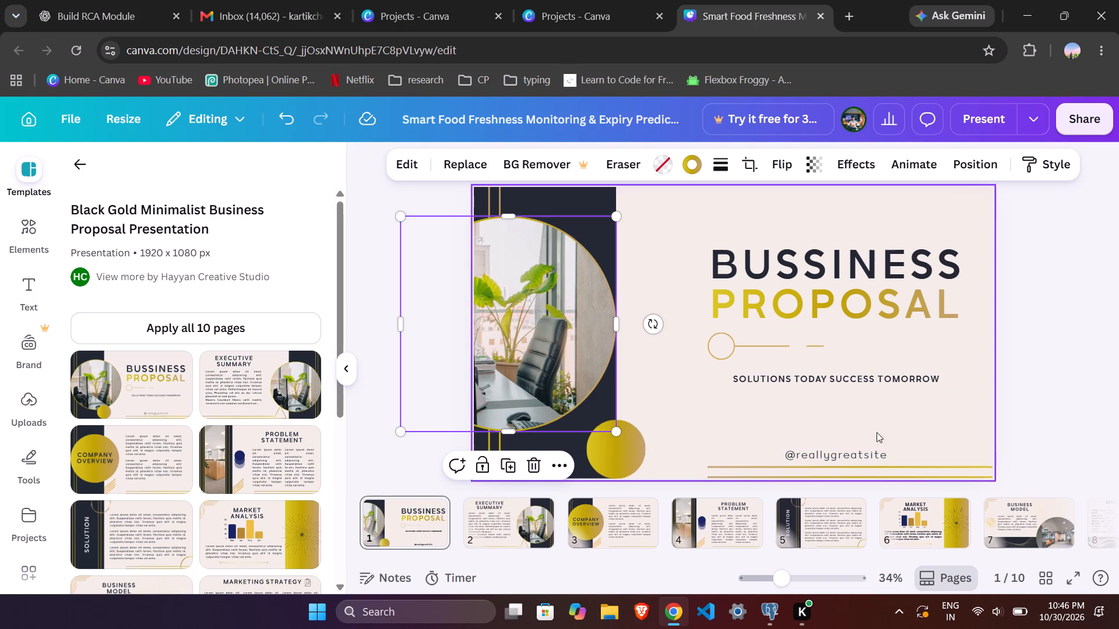
# On page 2, Executive Summary, shift the circular office photo slightly towards the text, keeping its height on the slide.
pyautogui.click(491, 519)
pyautogui.moveTo(899, 306); pyautogui.dragTo(943, 305)
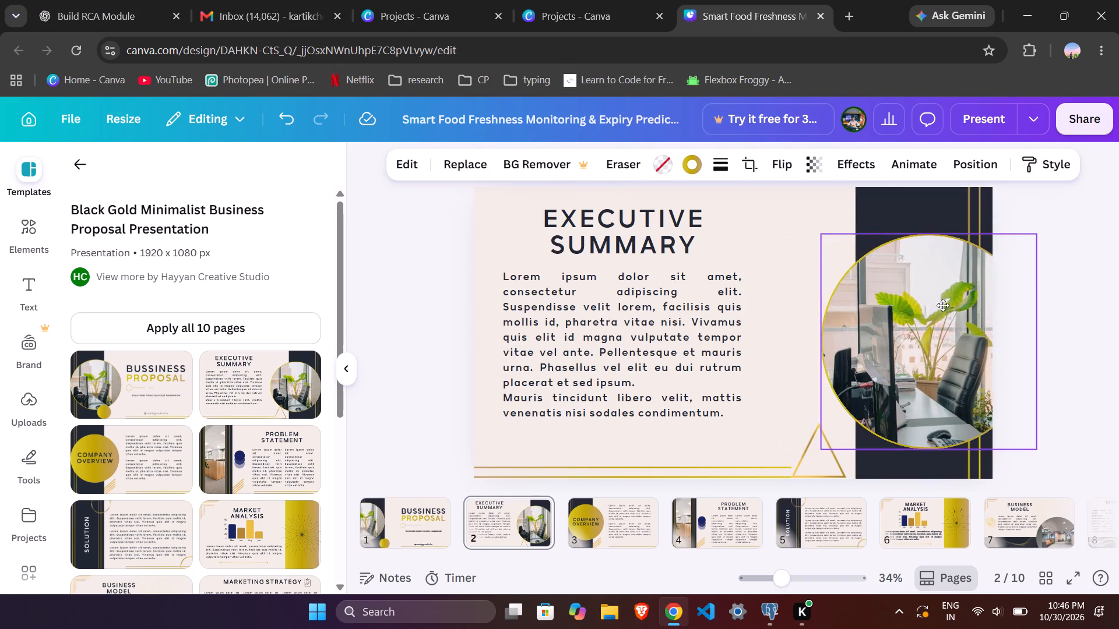
pyautogui.moveTo(943, 305); pyautogui.dragTo(884, 305)
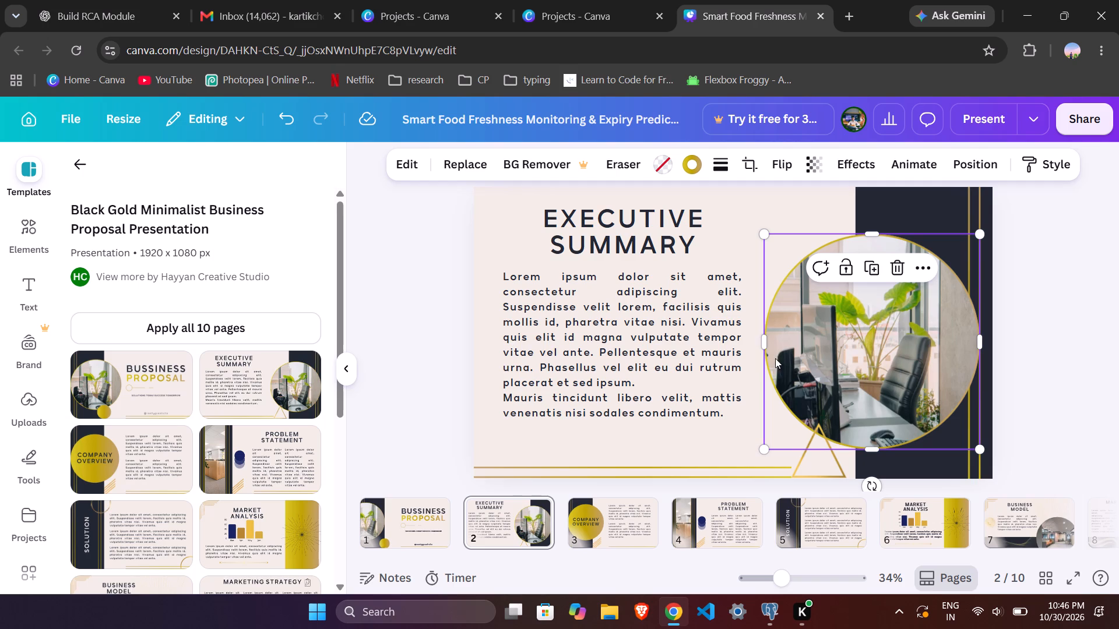
# On page 3, nudge the Company Overview title slightly up and left within the gold circle.
pyautogui.click(607, 516)
pyautogui.click(589, 320)
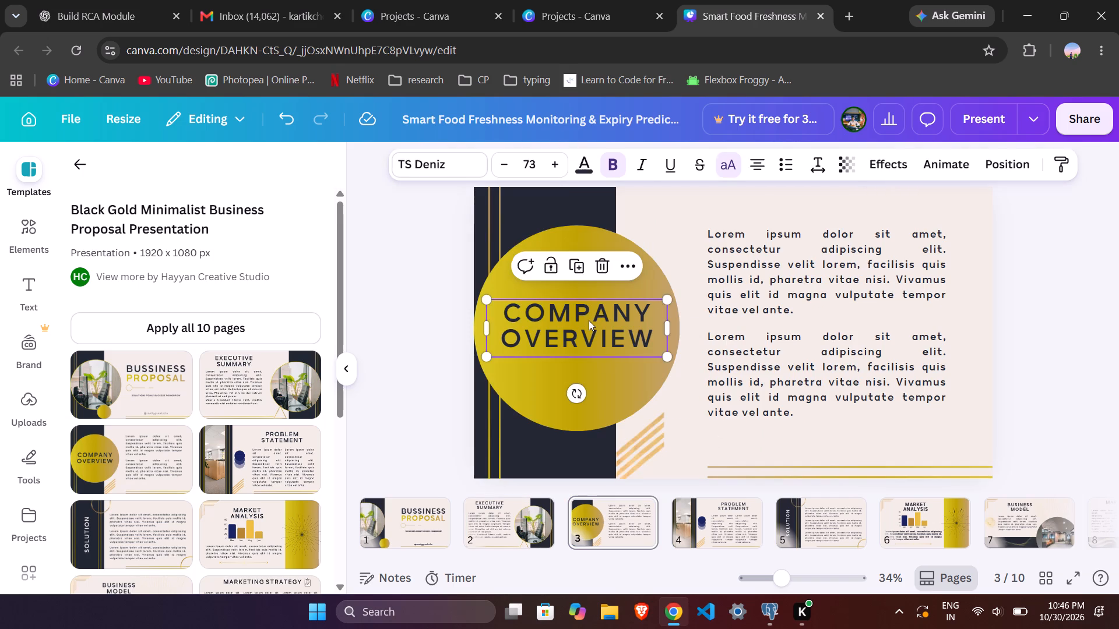
pyautogui.moveTo(588, 320); pyautogui.dragTo(583, 317)
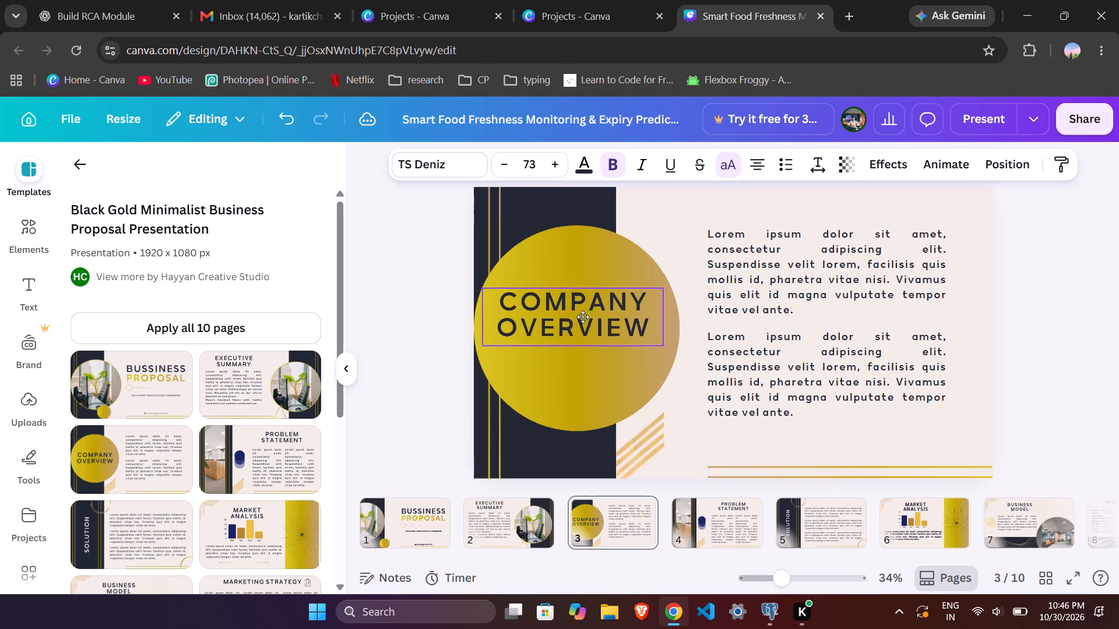
pyautogui.moveTo(583, 317); pyautogui.dragTo(595, 313)
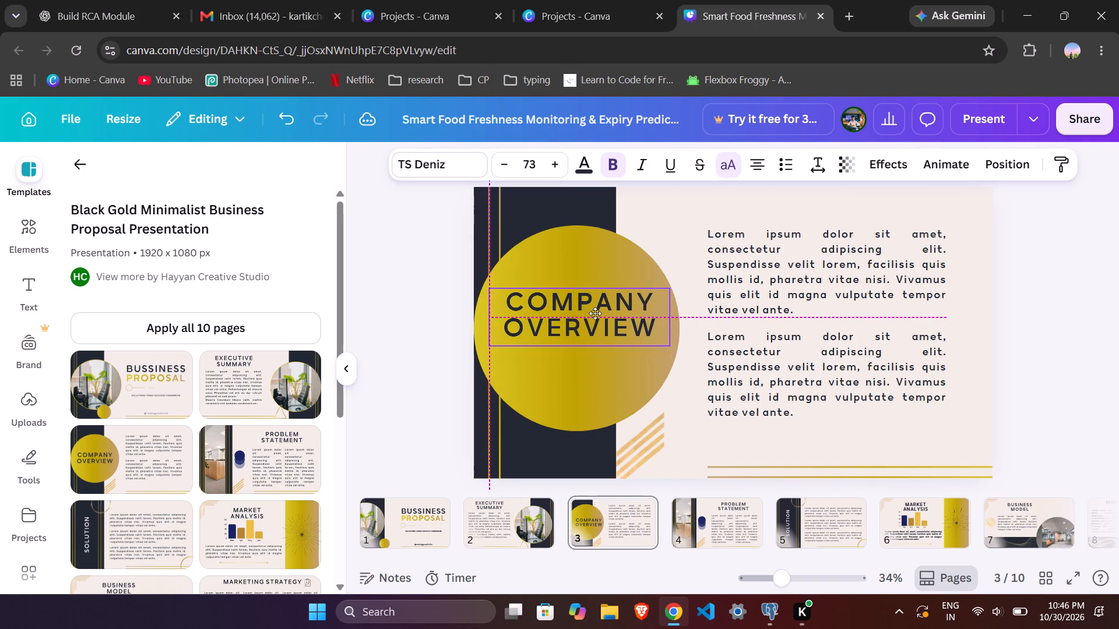
pyautogui.moveTo(595, 313); pyautogui.dragTo(585, 335)
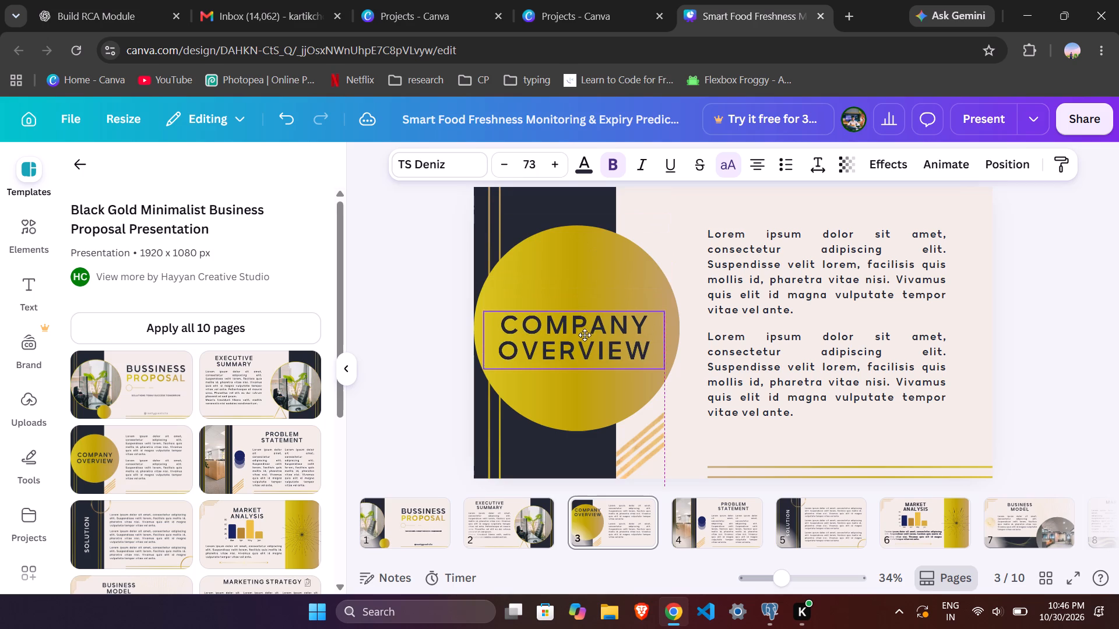
pyautogui.moveTo(585, 335); pyautogui.dragTo(583, 318)
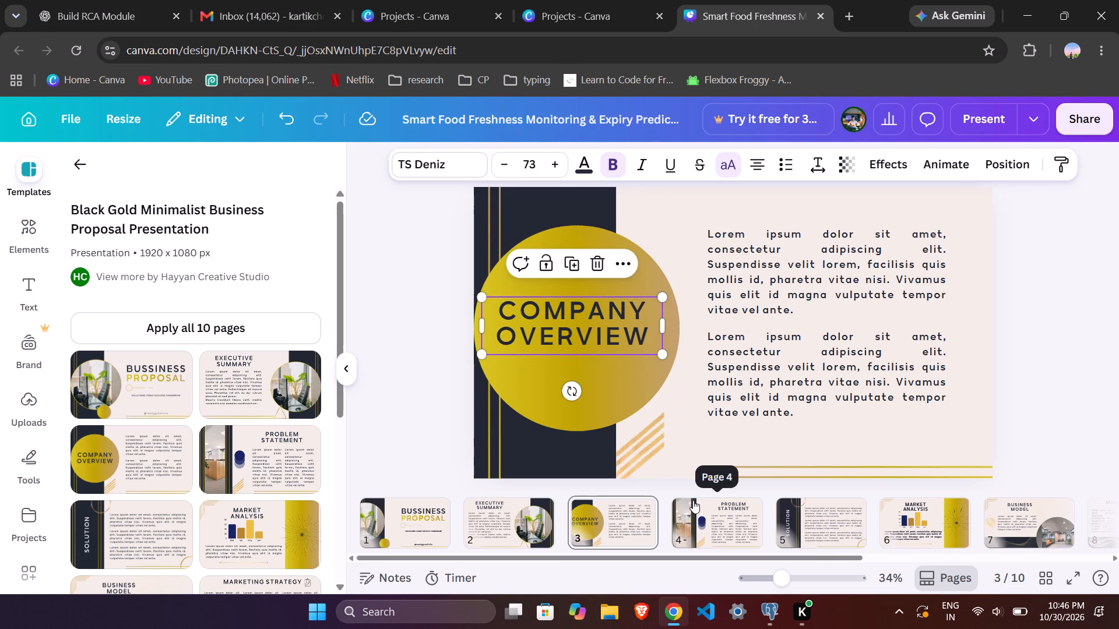
# Inspect the office photo, overlapping blue circles and two body text columns on page 4, Problem Statement.
pyautogui.click(695, 516)
pyautogui.click(556, 345)
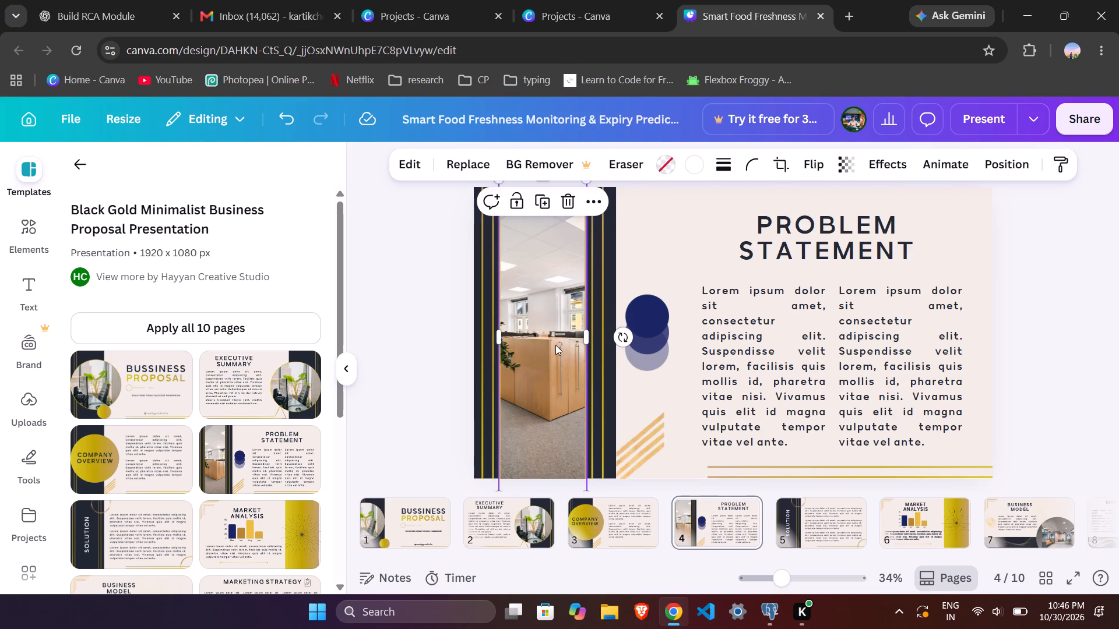
pyautogui.click(645, 335)
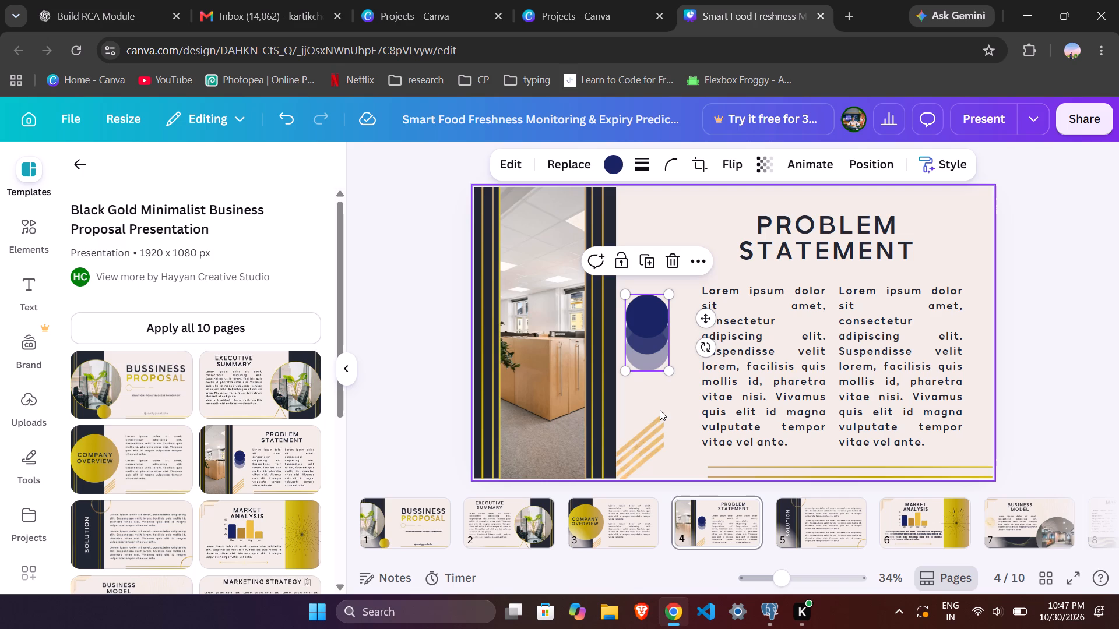
pyautogui.click(870, 325)
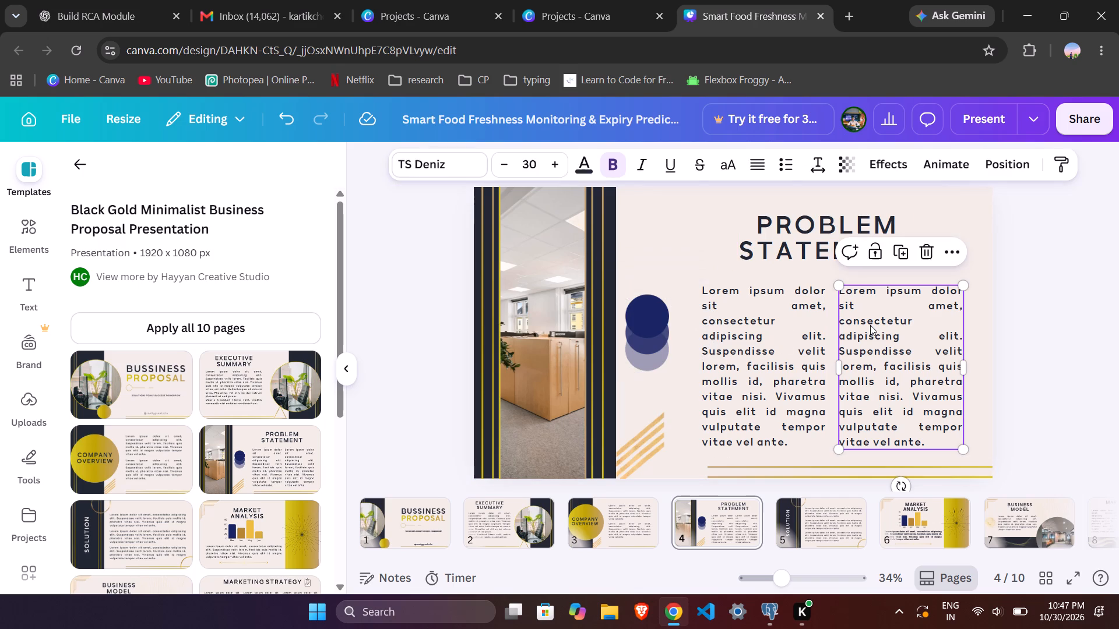
pyautogui.click(717, 314)
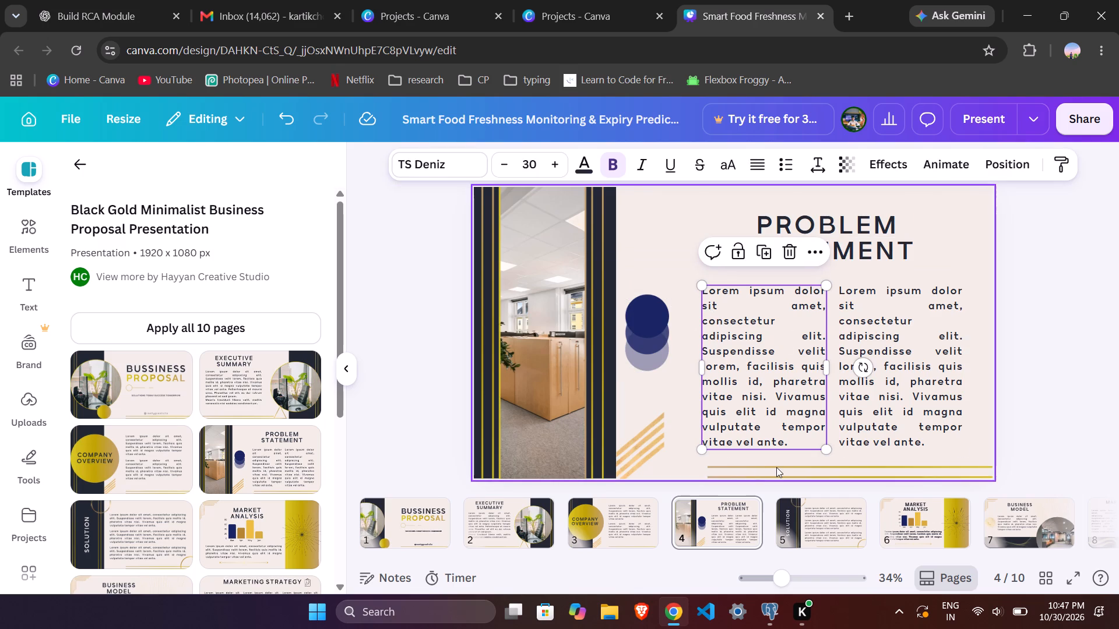
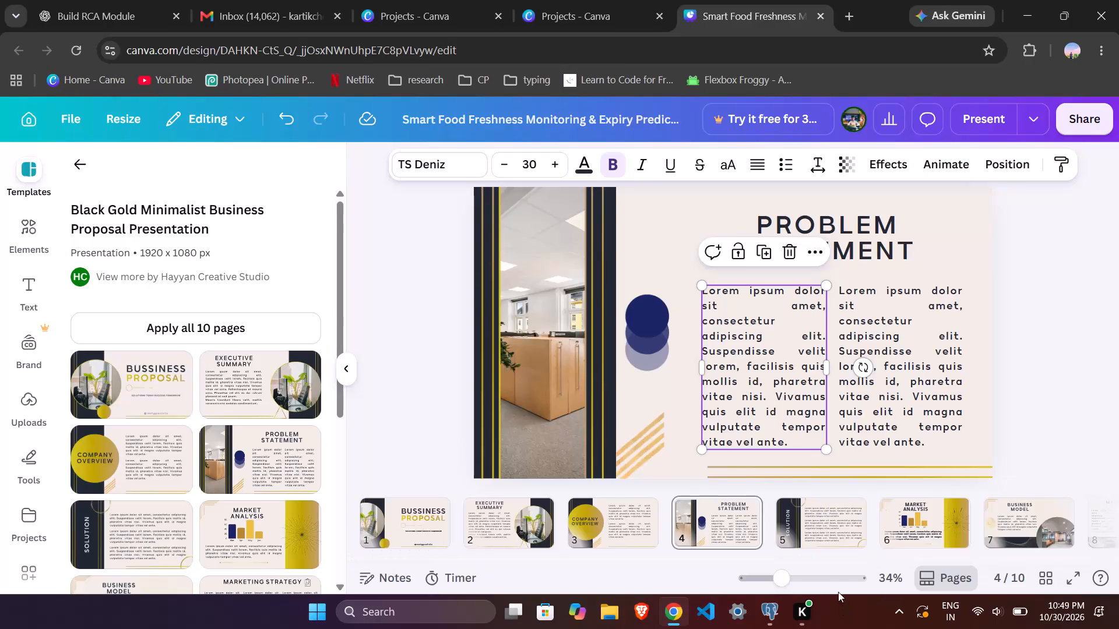
# On page 5, Solution, nudge the middle body paragraph slightly right and down between the other two paragraphs.
pyautogui.click(813, 533)
pyautogui.click(749, 376)
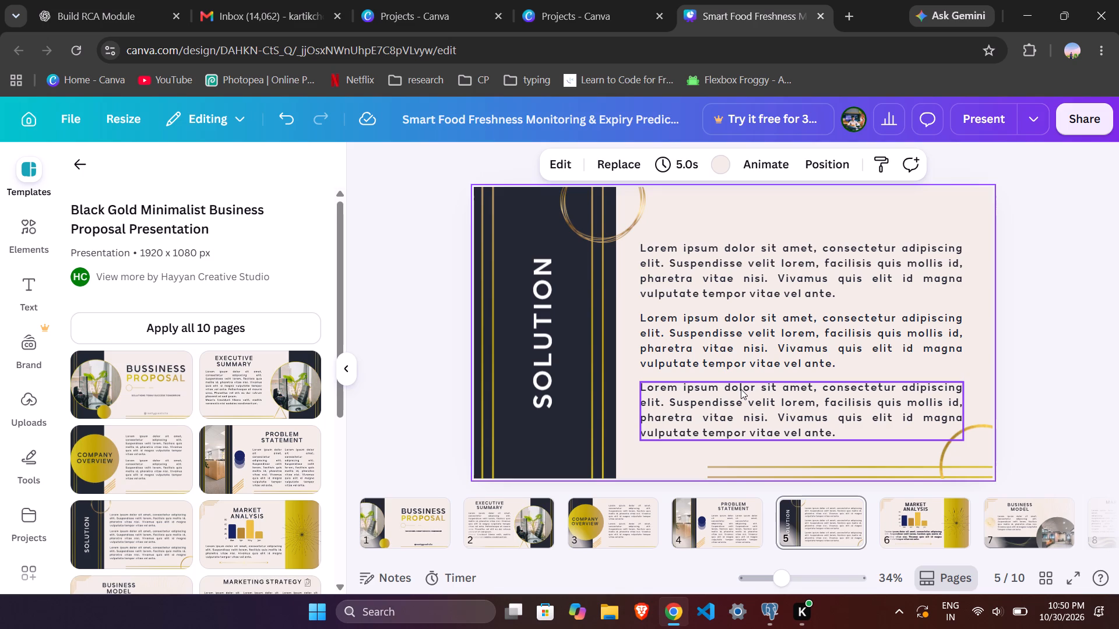
pyautogui.click(656, 361)
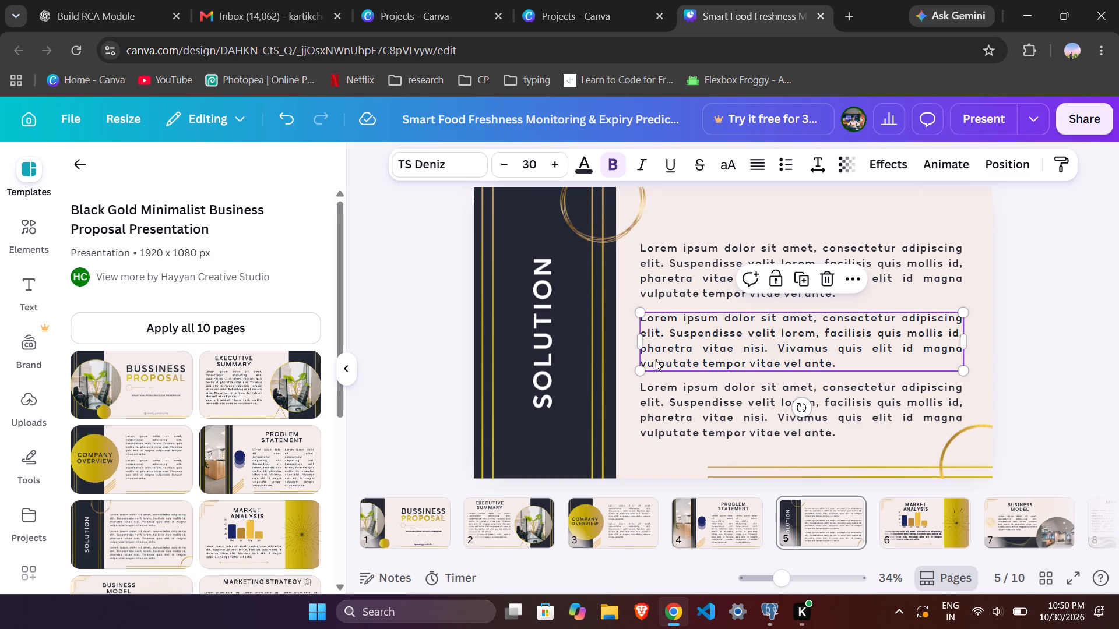
pyautogui.click(646, 343)
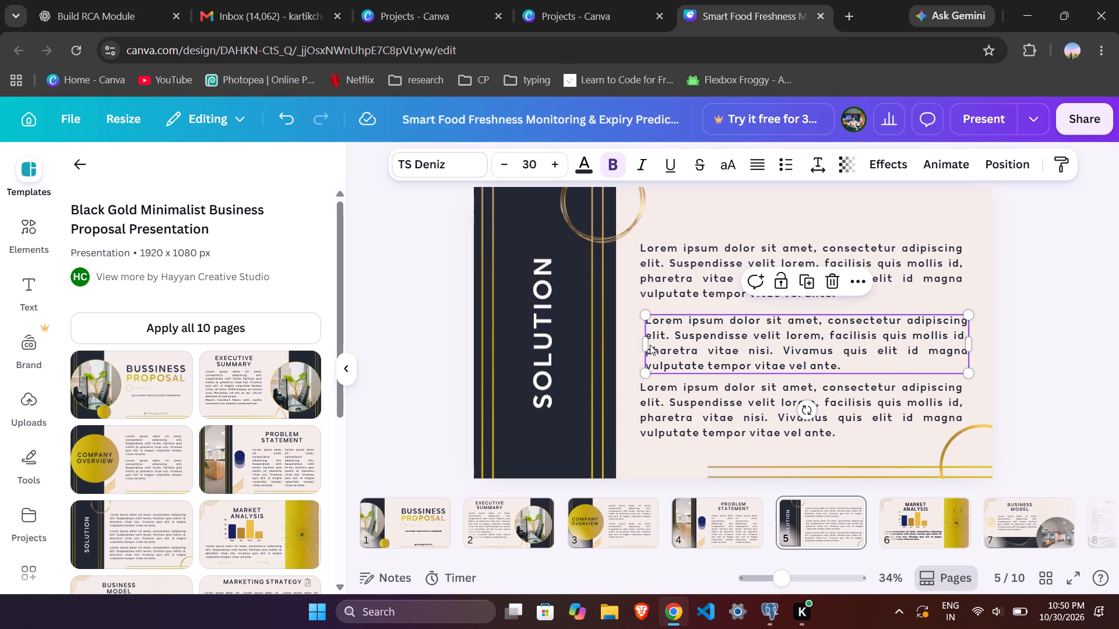
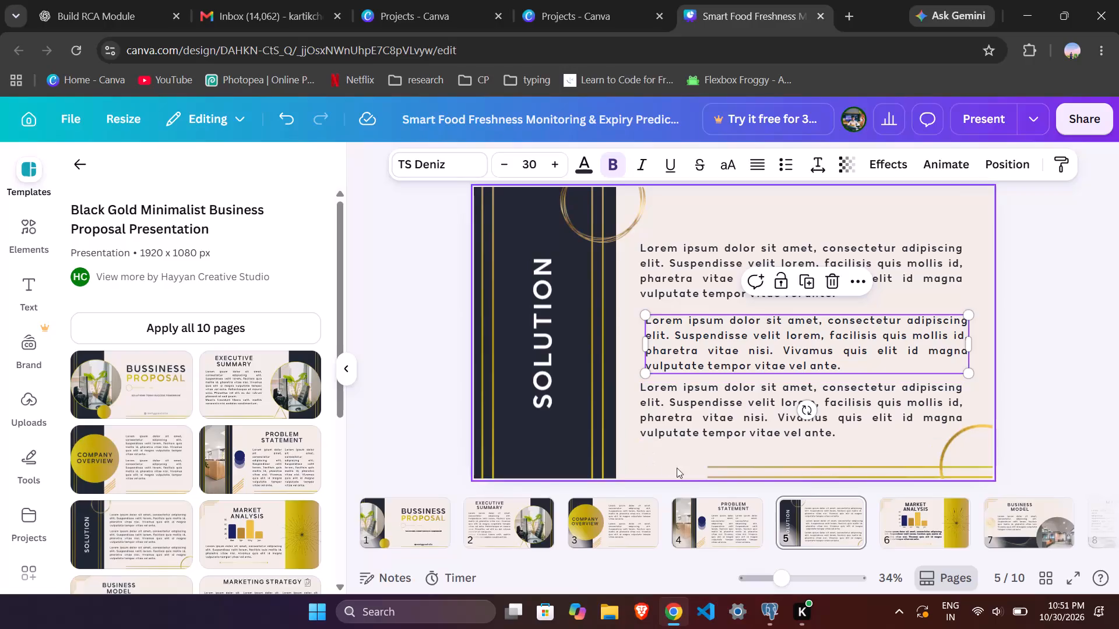
# On page 6, Market Analysis, examine the values of the monthly bars in the bar chart.
pyautogui.click(928, 540)
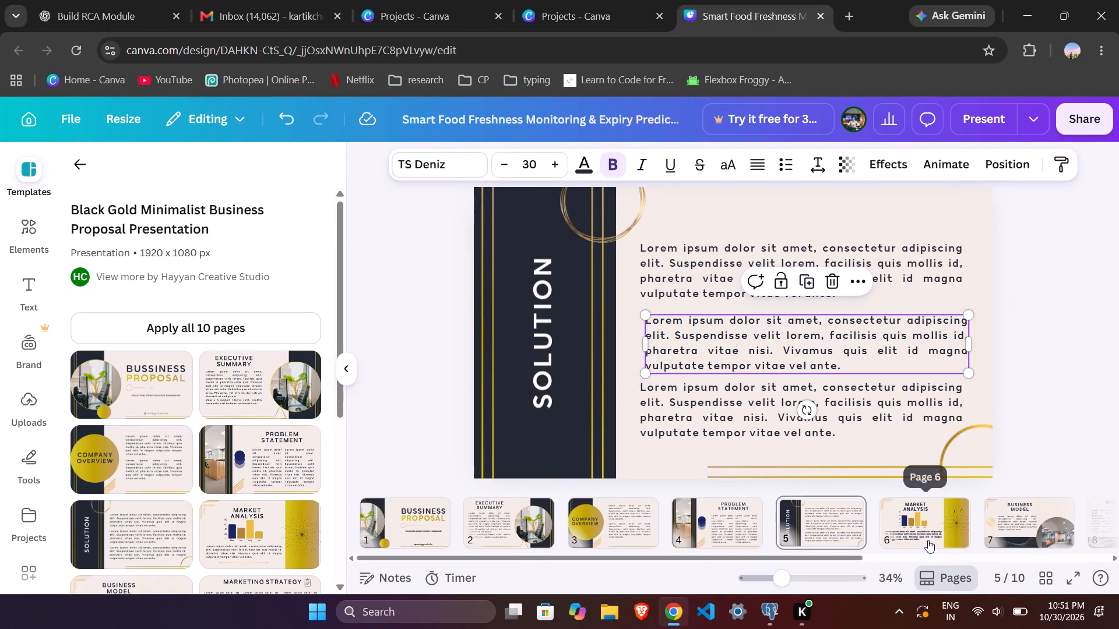
pyautogui.click(689, 366)
pyautogui.click(649, 289)
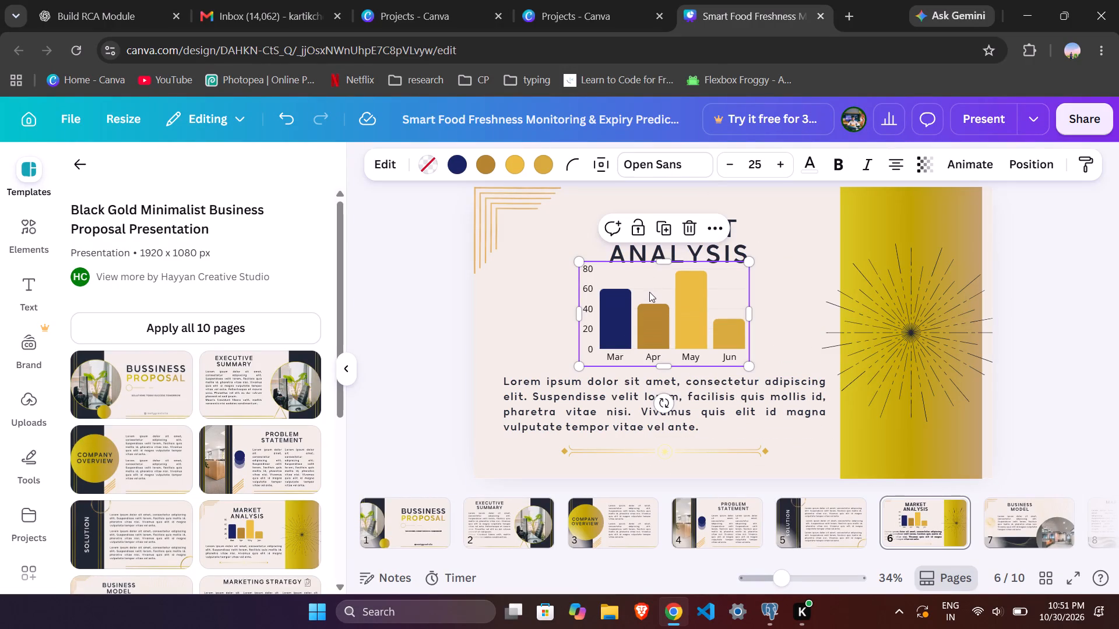
pyautogui.click(695, 303)
pyautogui.click(646, 321)
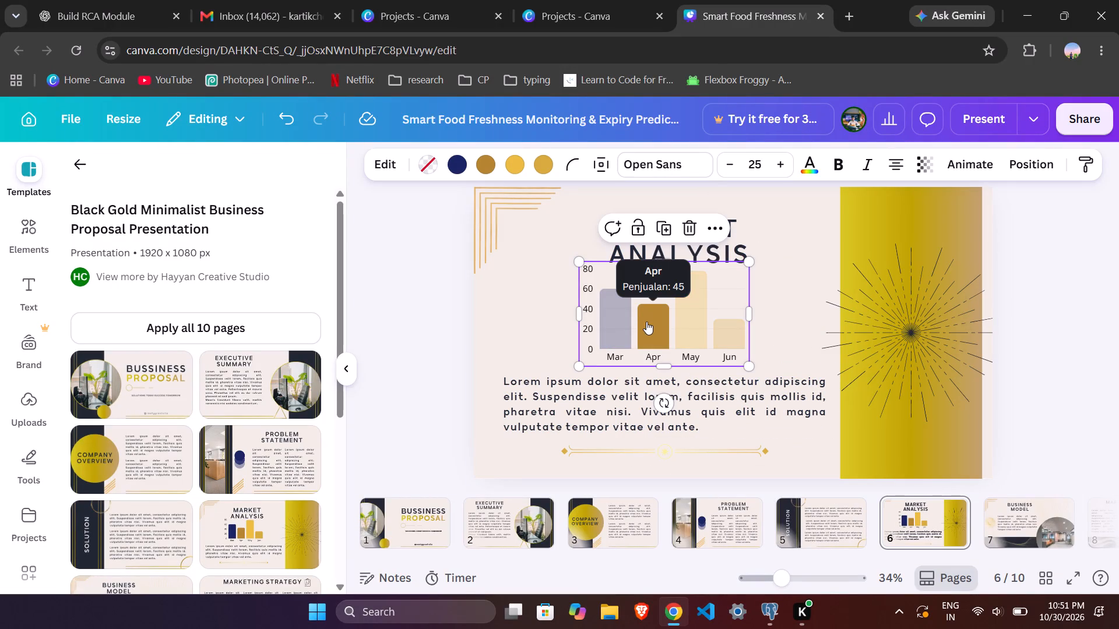
pyautogui.click(624, 316)
pyautogui.click(650, 327)
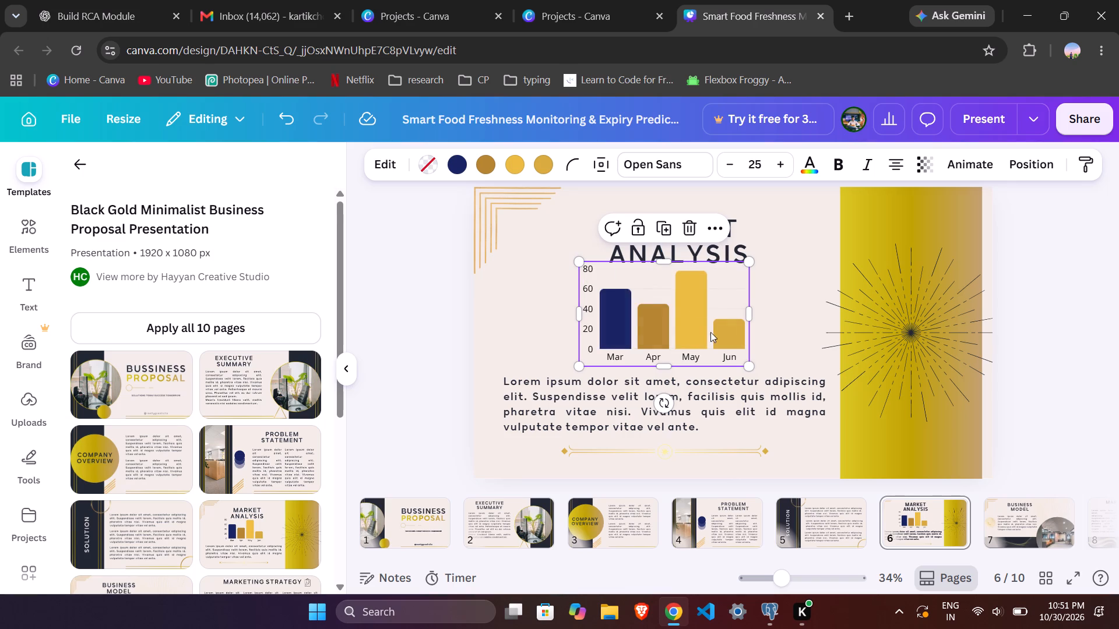
pyautogui.click(728, 333)
pyautogui.click(687, 328)
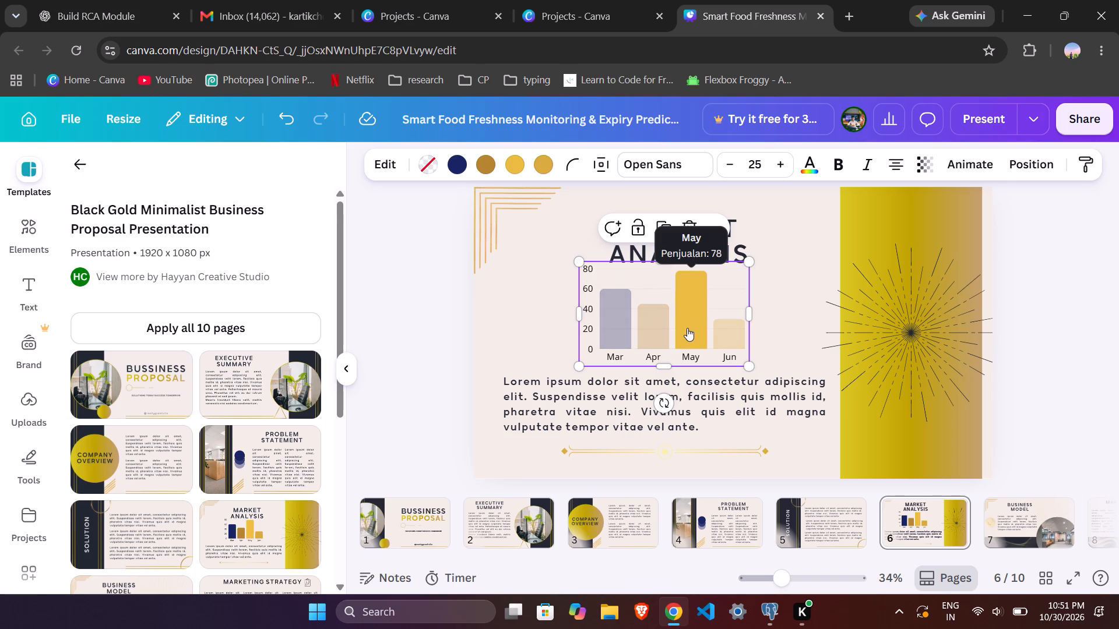
pyautogui.click(649, 327)
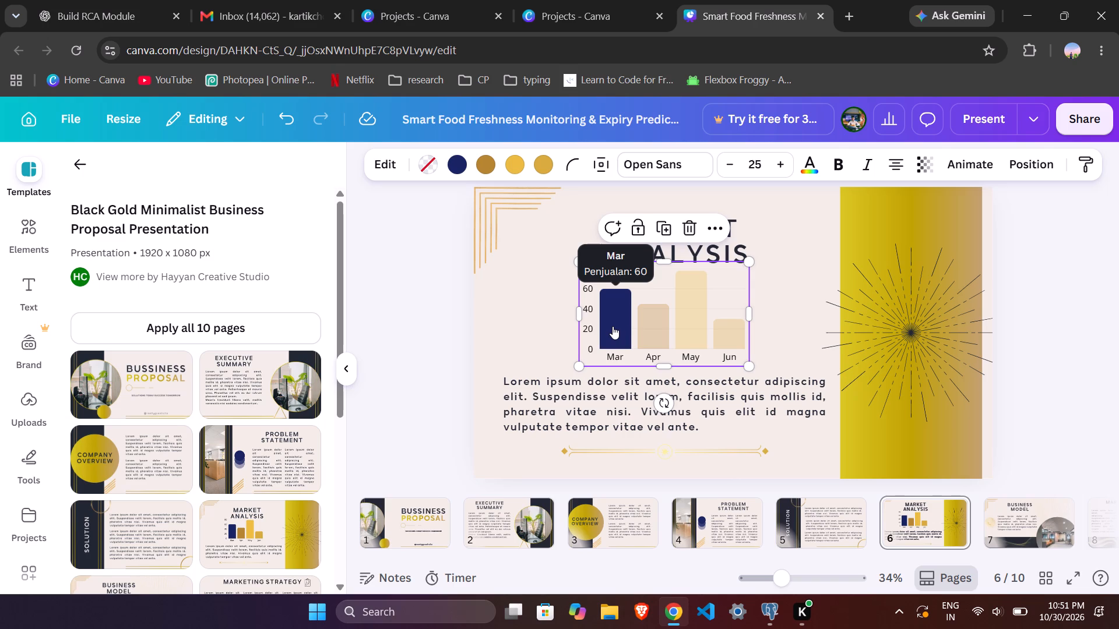
pyautogui.click(623, 327)
pyautogui.click(648, 329)
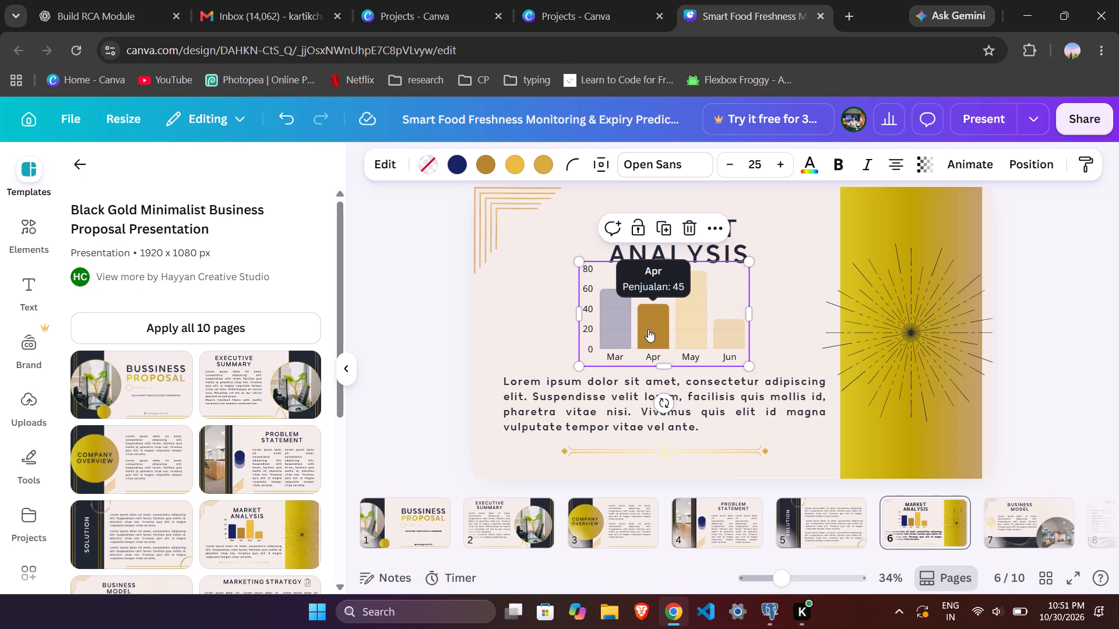
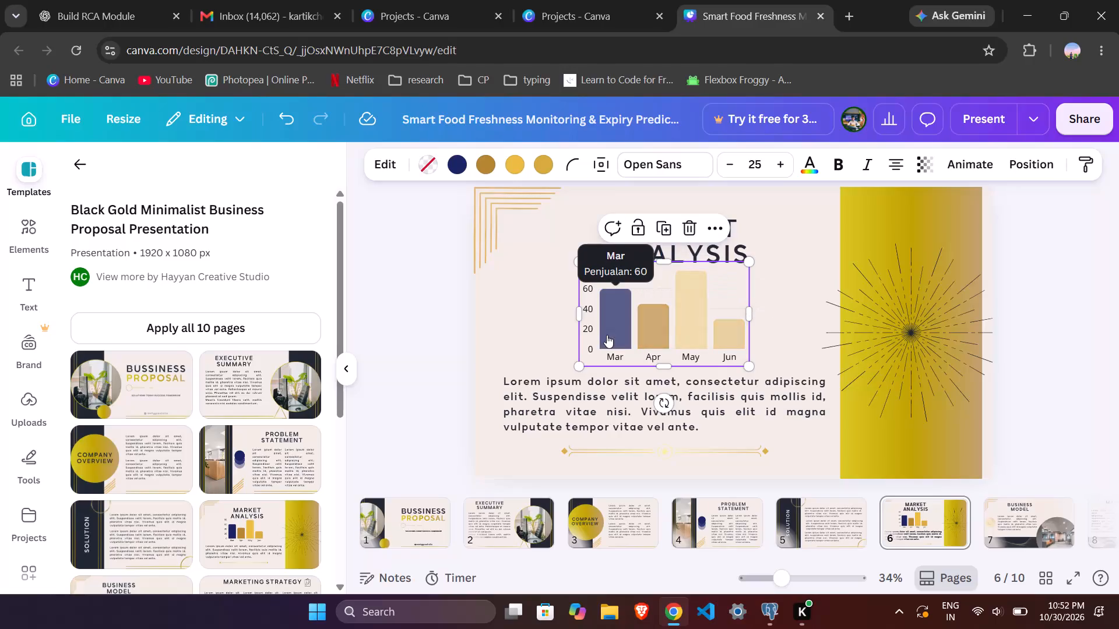
# Examine the chart on page 6, page 4 Problem Statement and page 7 Business Model, and browse the remaining pages up to page 10.
pyautogui.click(607, 335)
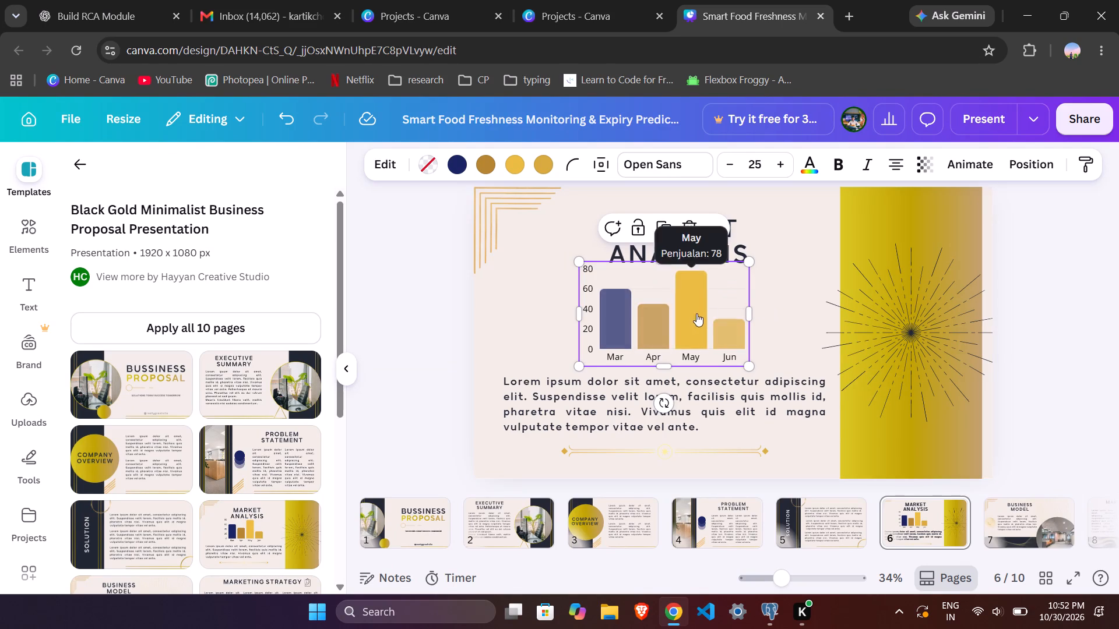
pyautogui.click(719, 515)
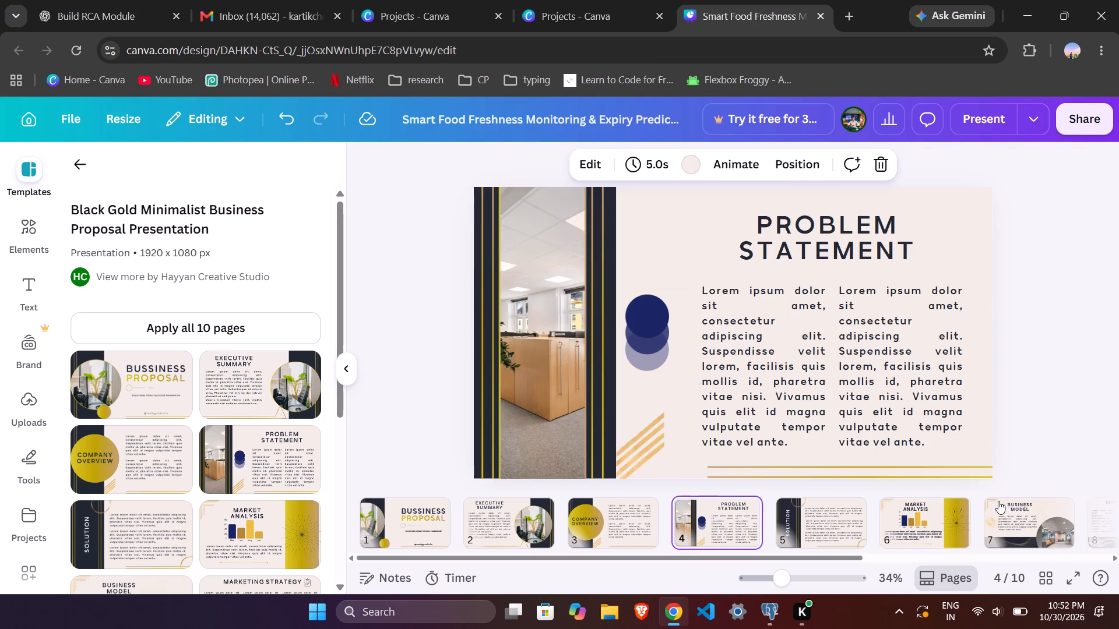
pyautogui.click(1004, 504)
pyautogui.hscroll(-2, 1004, 504)
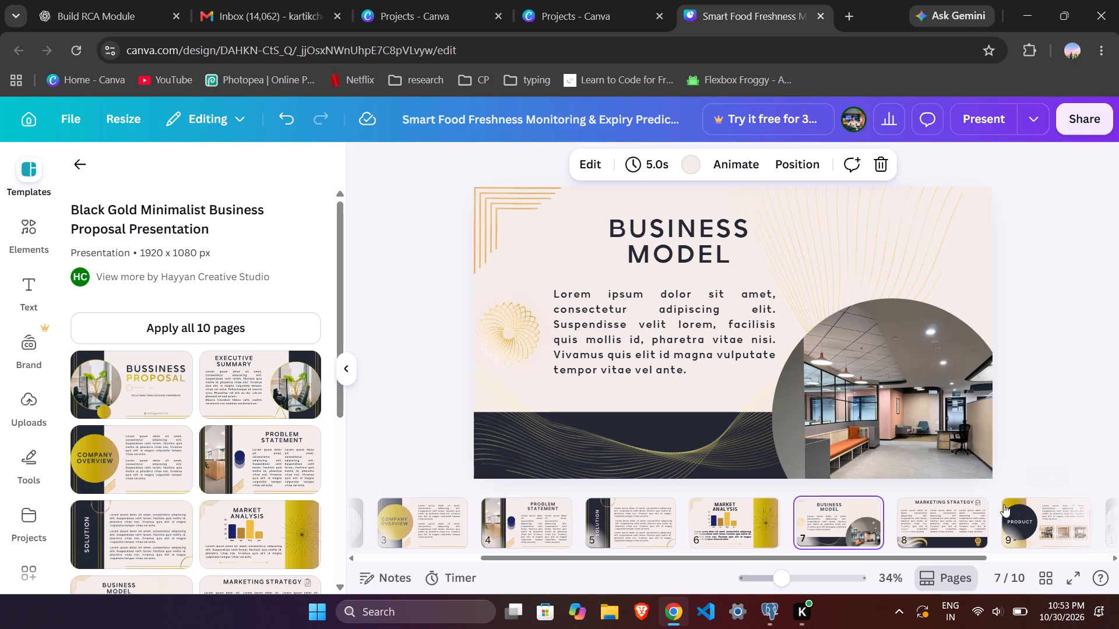
pyautogui.hscroll(-3, 1004, 504)
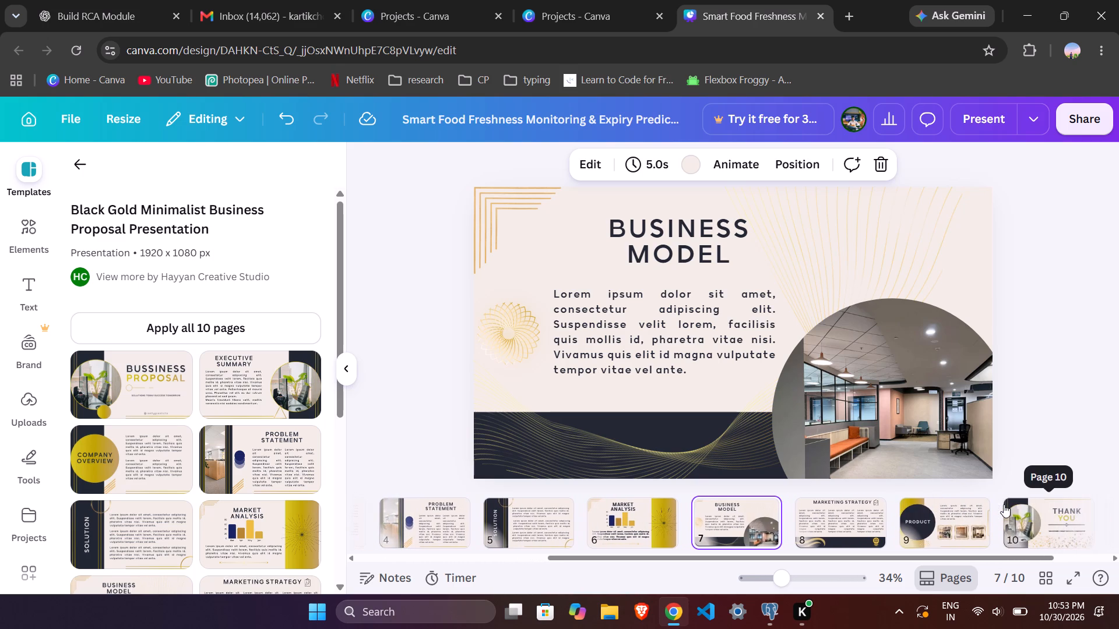
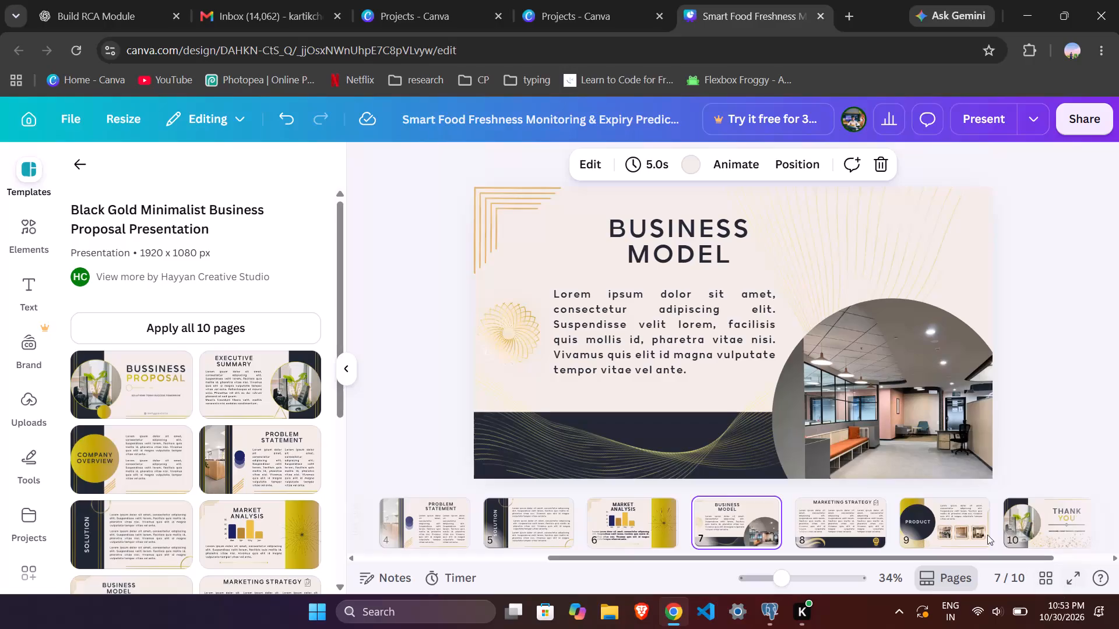
# On page 9, move the PRODUCT heading around and place it slightly right of its original spot on the dark circle.
pyautogui.click(935, 518)
pyautogui.moveTo(555, 314); pyautogui.dragTo(584, 316)
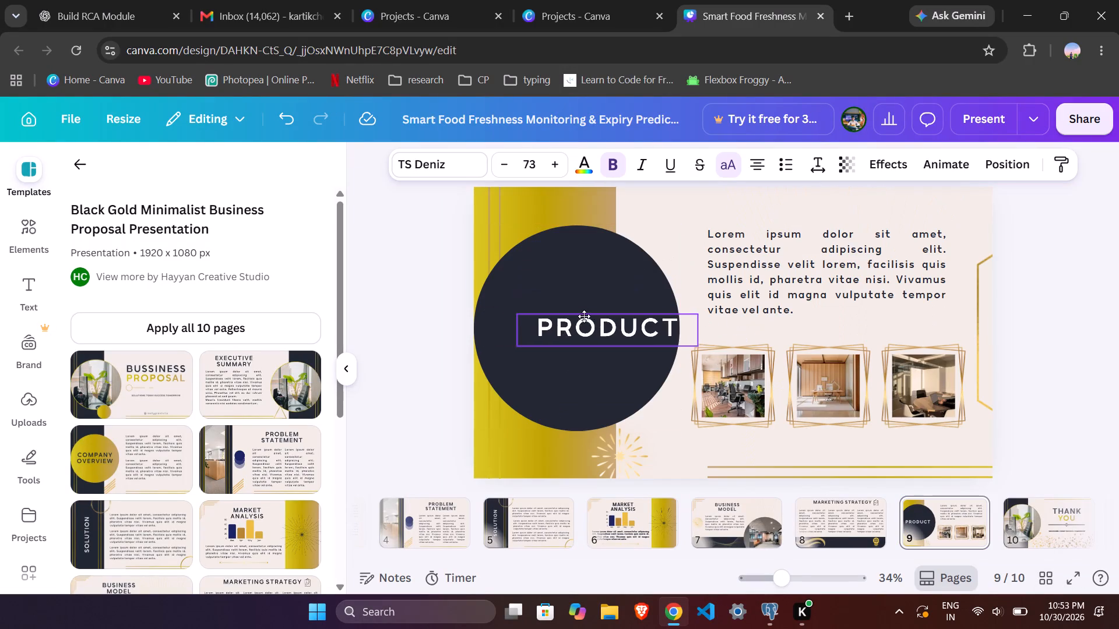
pyautogui.moveTo(584, 316); pyautogui.dragTo(813, 317)
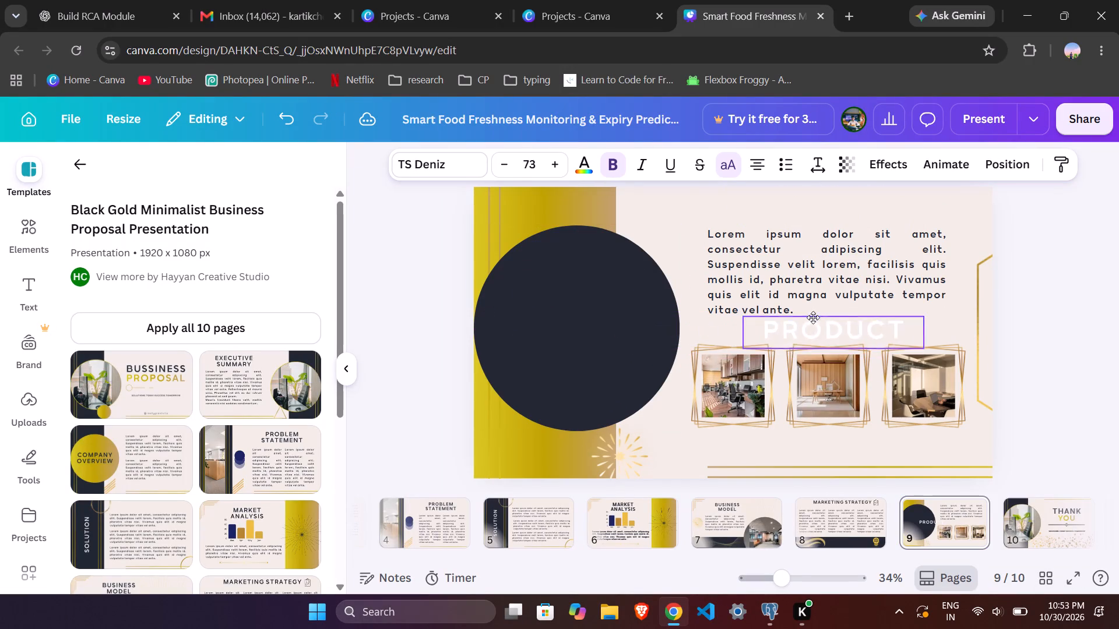
pyautogui.moveTo(813, 317); pyautogui.dragTo(562, 313)
# Shift the dark circle behind the PRODUCT heading slightly left, so it extends past the slide's left edge.
pyautogui.moveTo(641, 376); pyautogui.dragTo(613, 376)
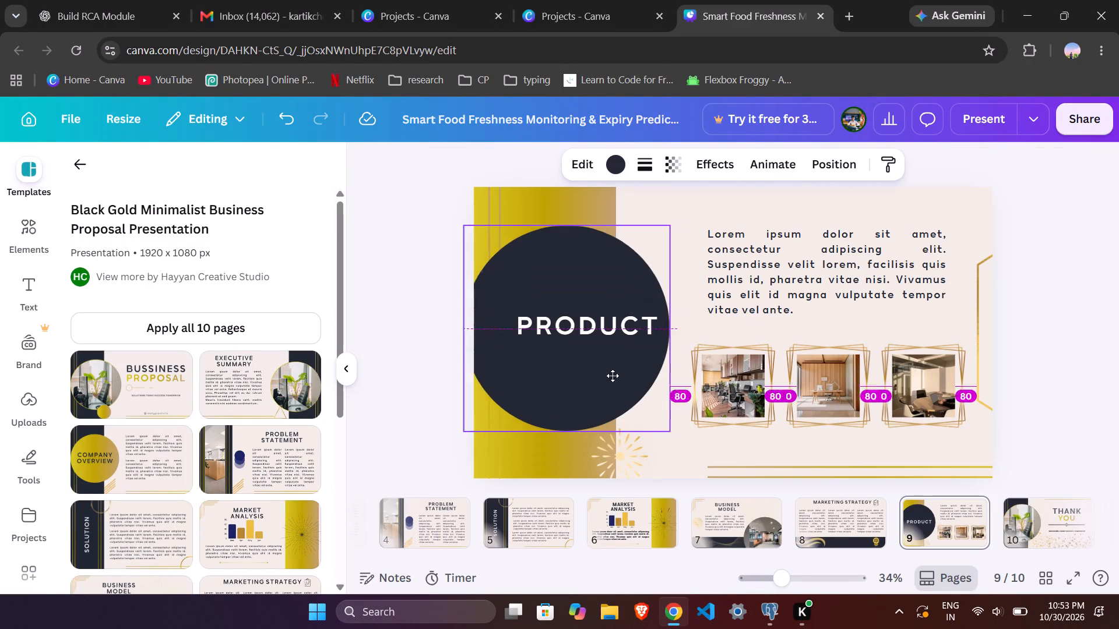
pyautogui.moveTo(613, 376); pyautogui.dragTo(625, 374)
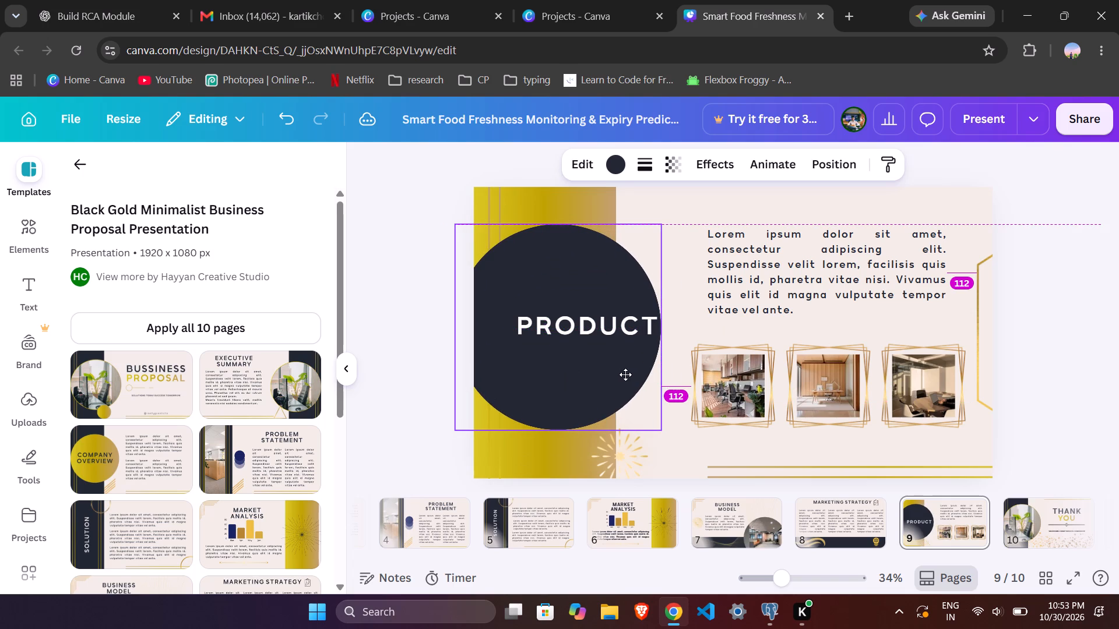
pyautogui.moveTo(625, 374); pyautogui.dragTo(627, 373)
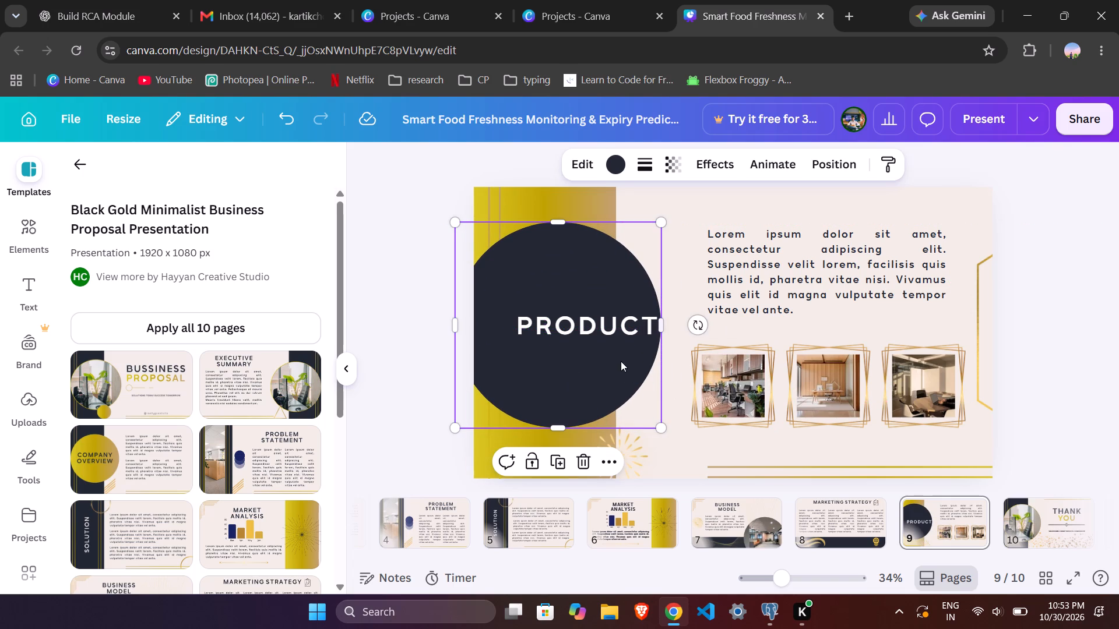
pyautogui.click(613, 365)
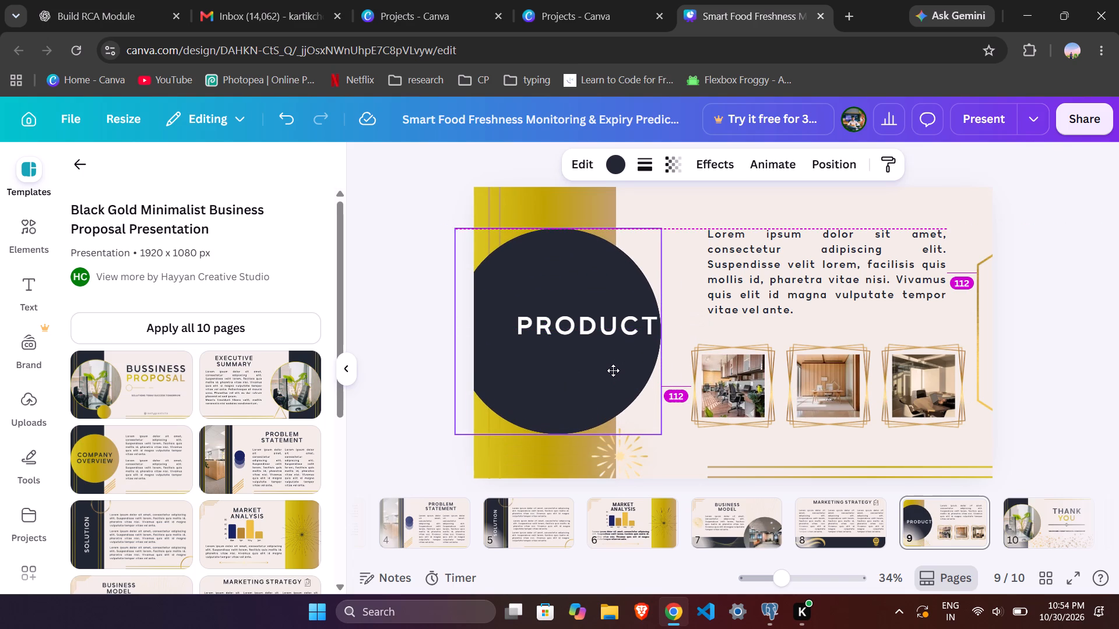
pyautogui.click(616, 367)
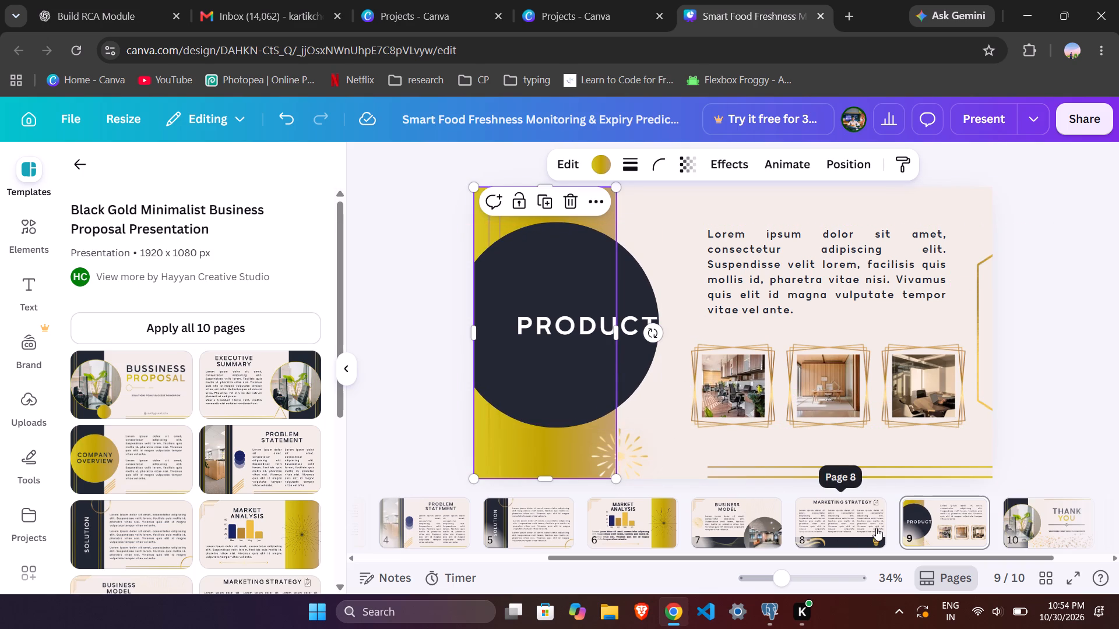
# On page 10, recrop the circular office photo by enlarging it and shifting it down inside the frame, with rotation at 0.
pyautogui.hscroll(-2, 876, 528)
pyautogui.click(944, 523)
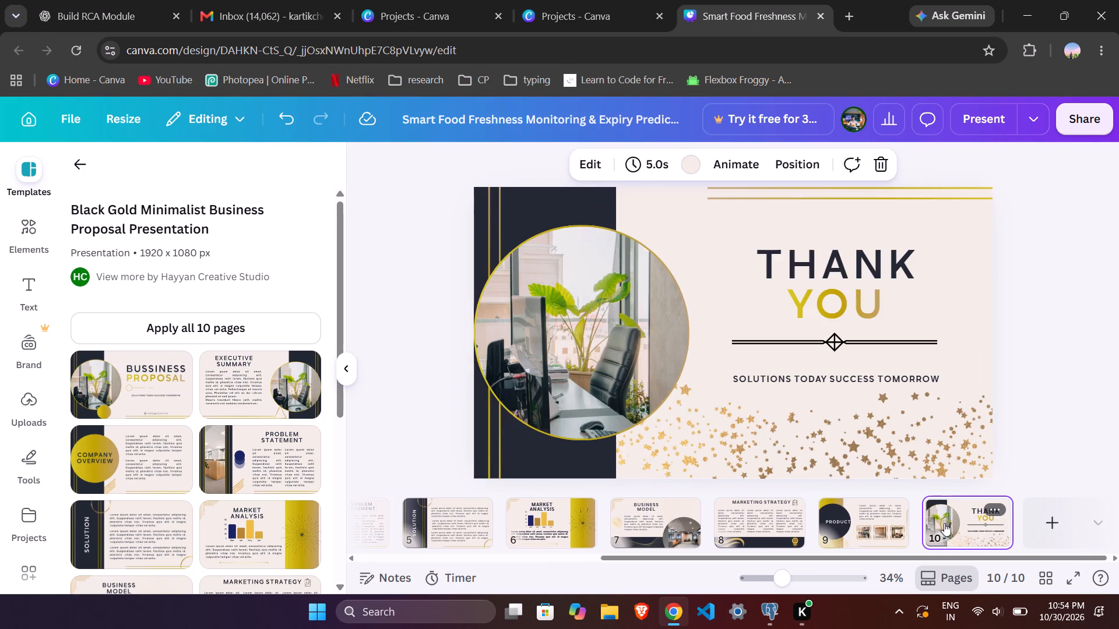
pyautogui.click(620, 363)
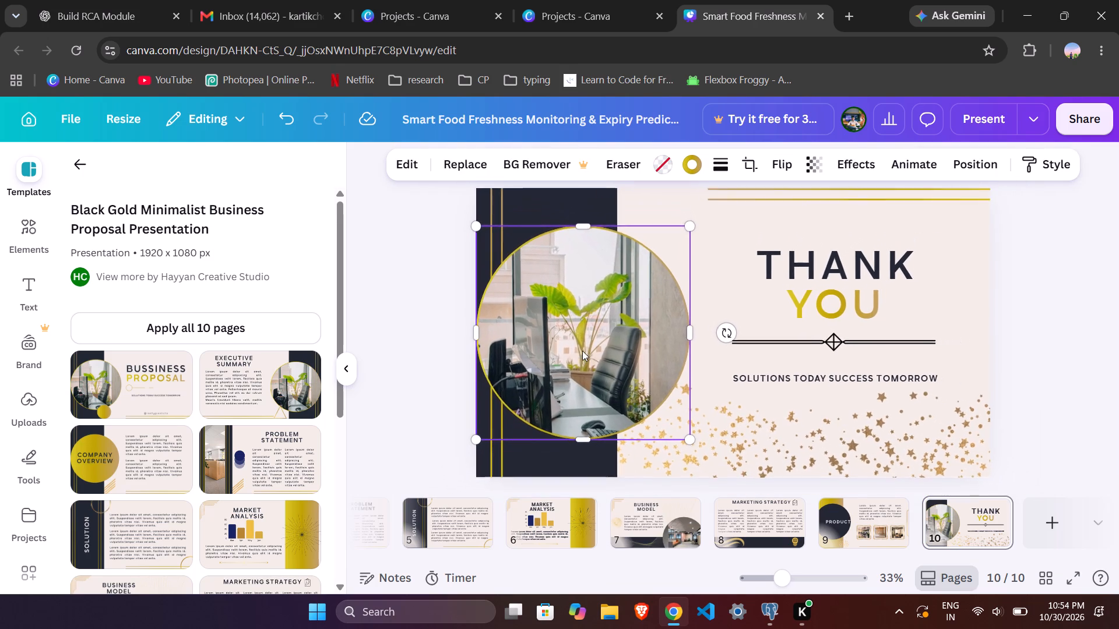
pyautogui.doubleClick(582, 351)
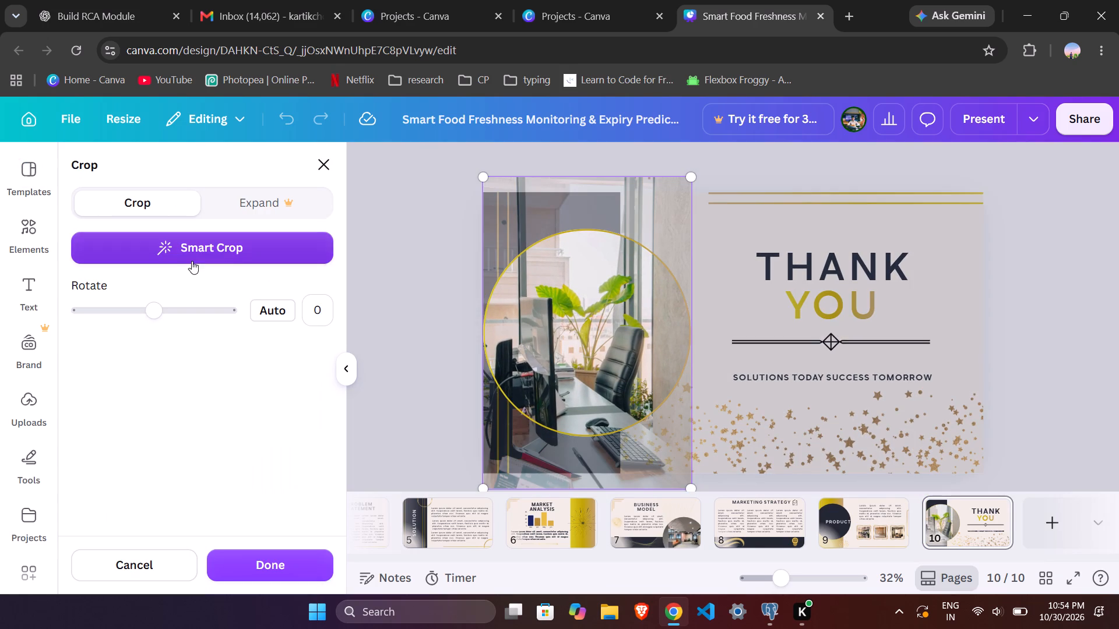
pyautogui.click(156, 307)
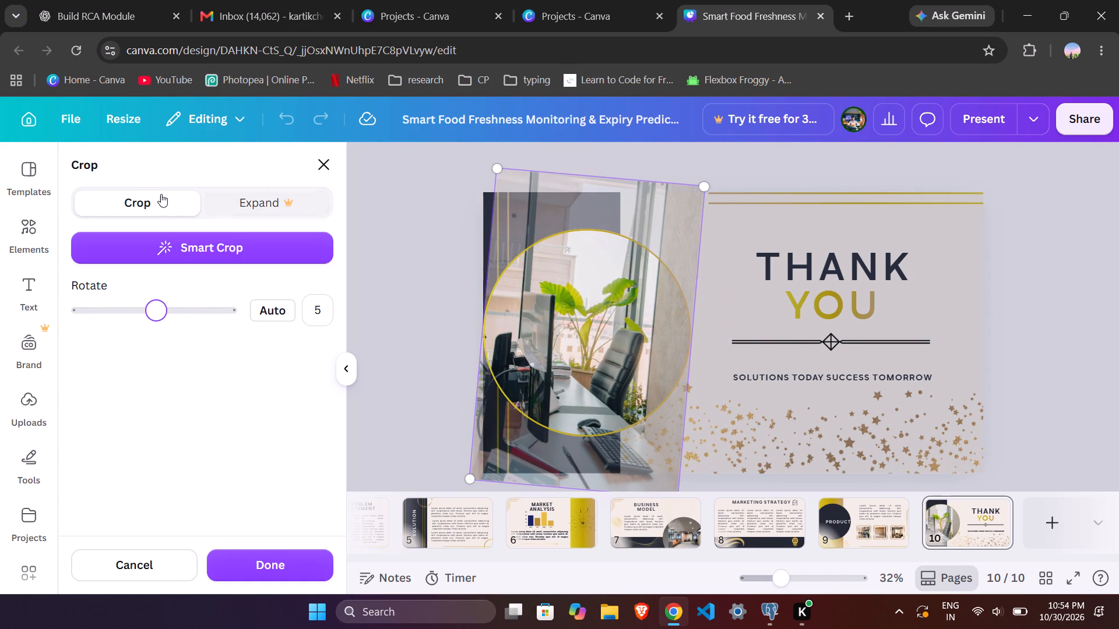
pyautogui.click(575, 333)
pyautogui.moveTo(490, 164); pyautogui.dragTo(446, 144)
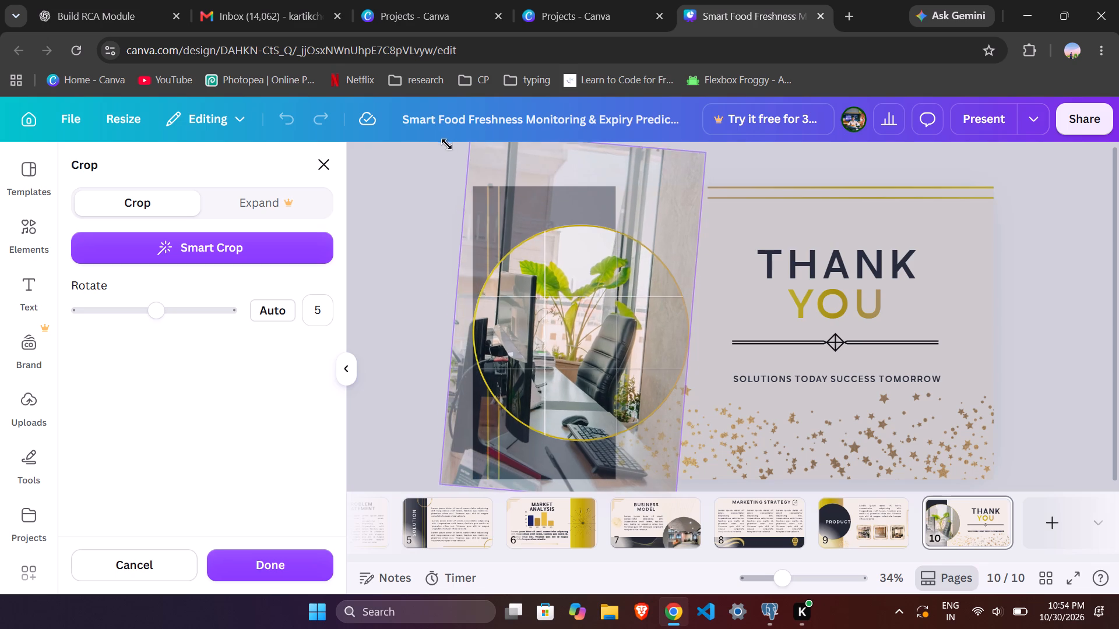
pyautogui.moveTo(446, 144); pyautogui.dragTo(444, 143)
pyautogui.moveTo(573, 309); pyautogui.dragTo(547, 315)
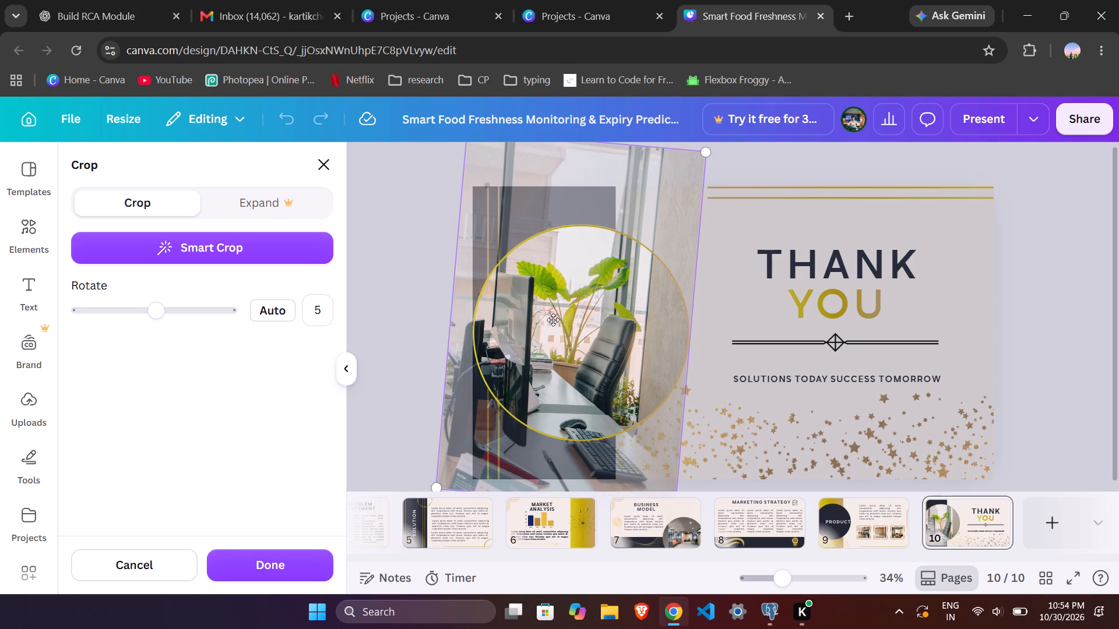
pyautogui.moveTo(568, 334); pyautogui.dragTo(519, 379)
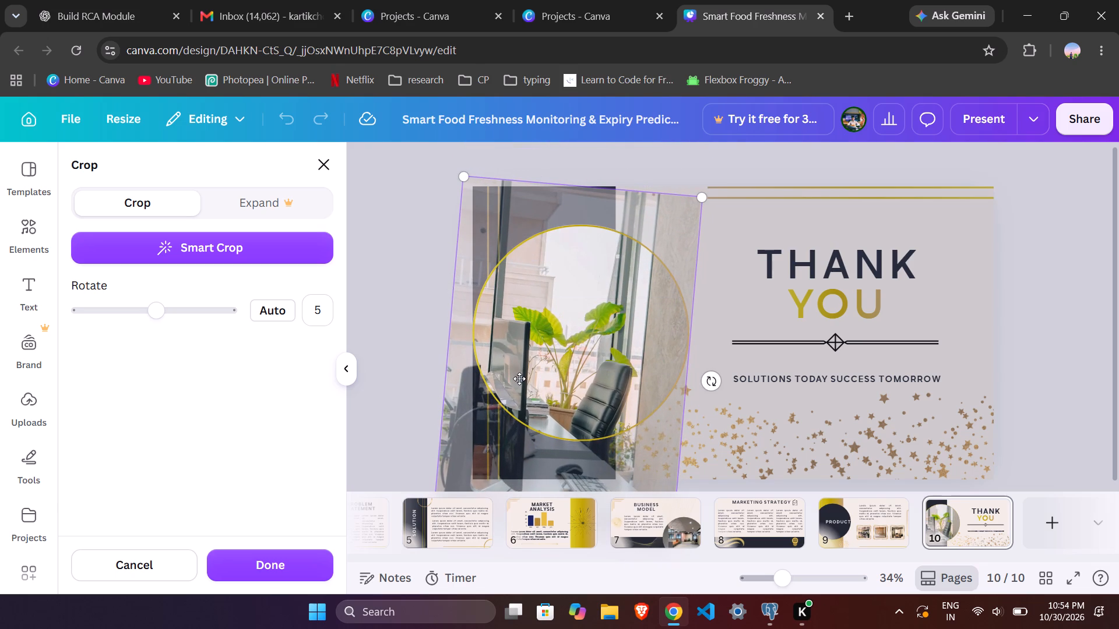
pyautogui.moveTo(155, 318); pyautogui.dragTo(148, 318)
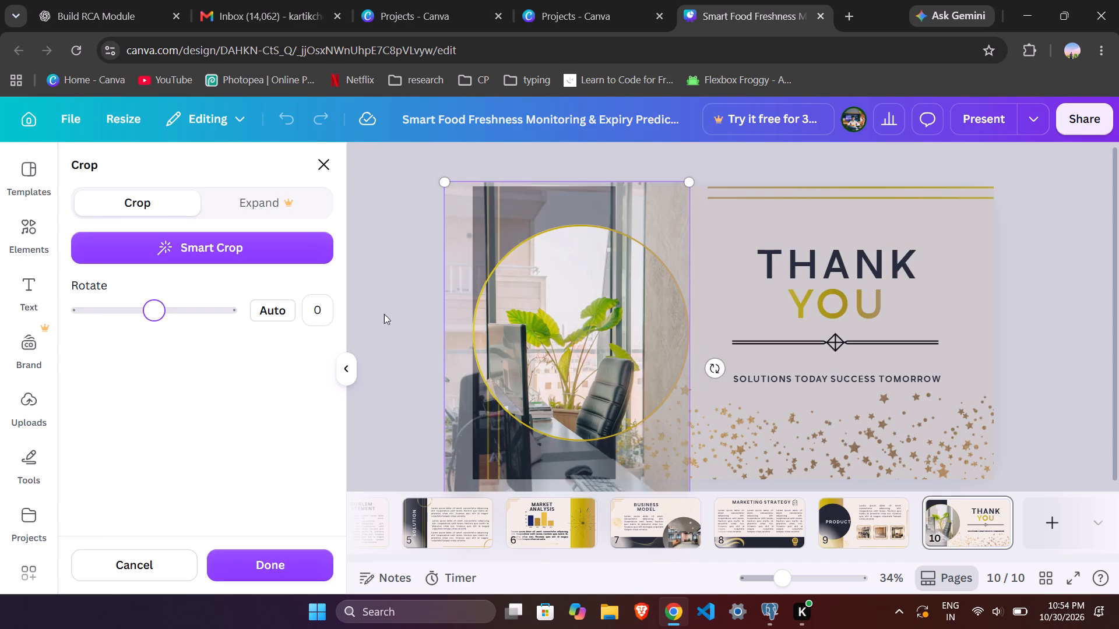
pyautogui.click(396, 322)
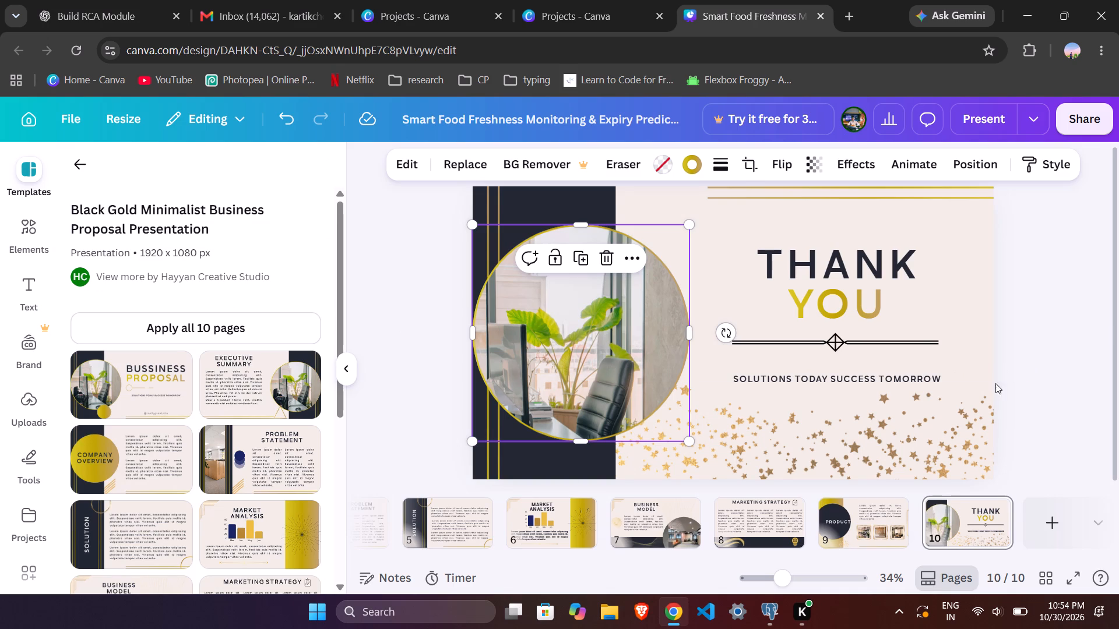
# Return to page 9 with the PRODUCT heading.
pyautogui.click(851, 528)
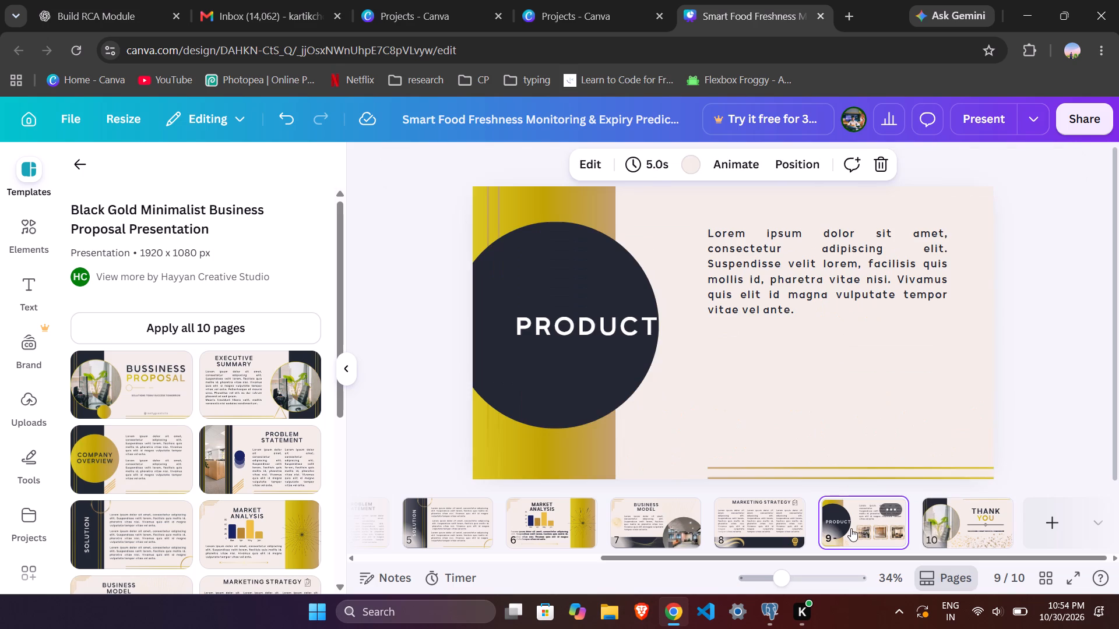
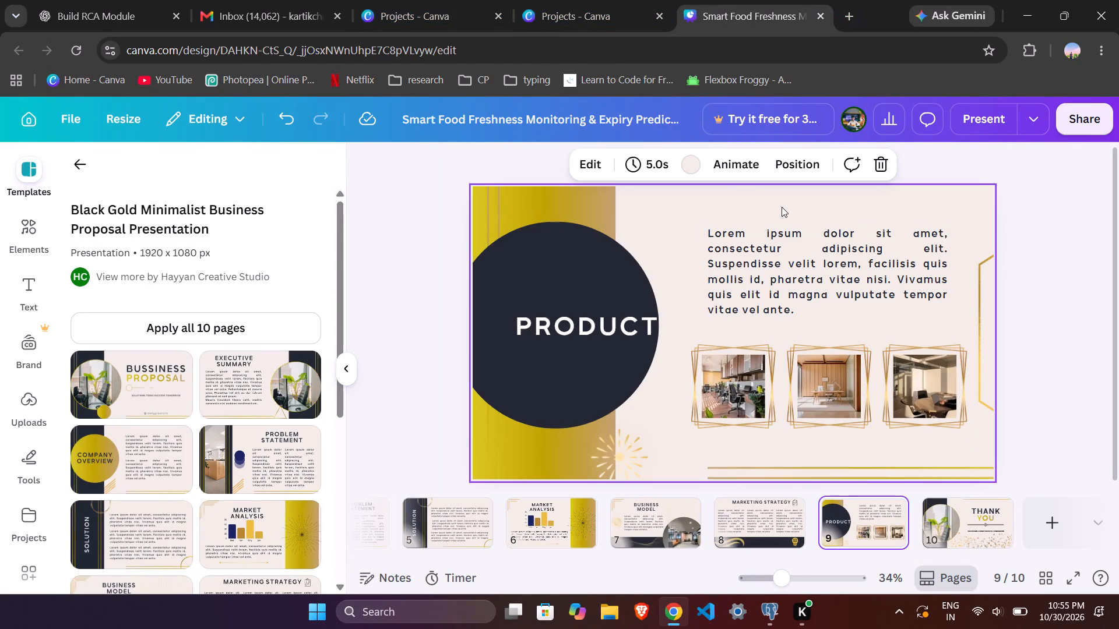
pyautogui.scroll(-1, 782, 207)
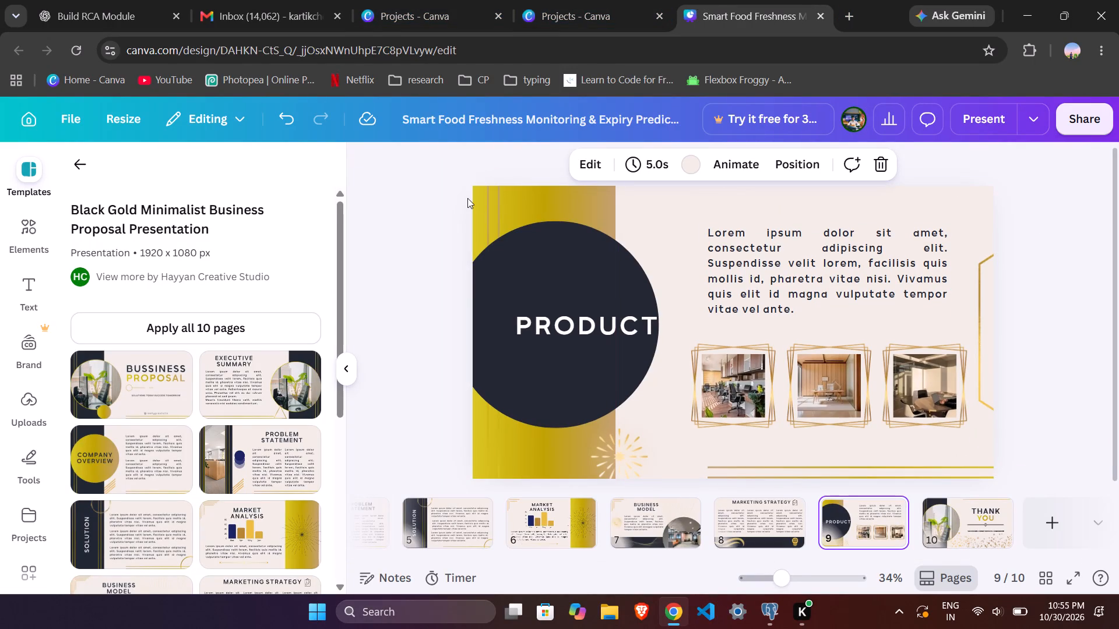
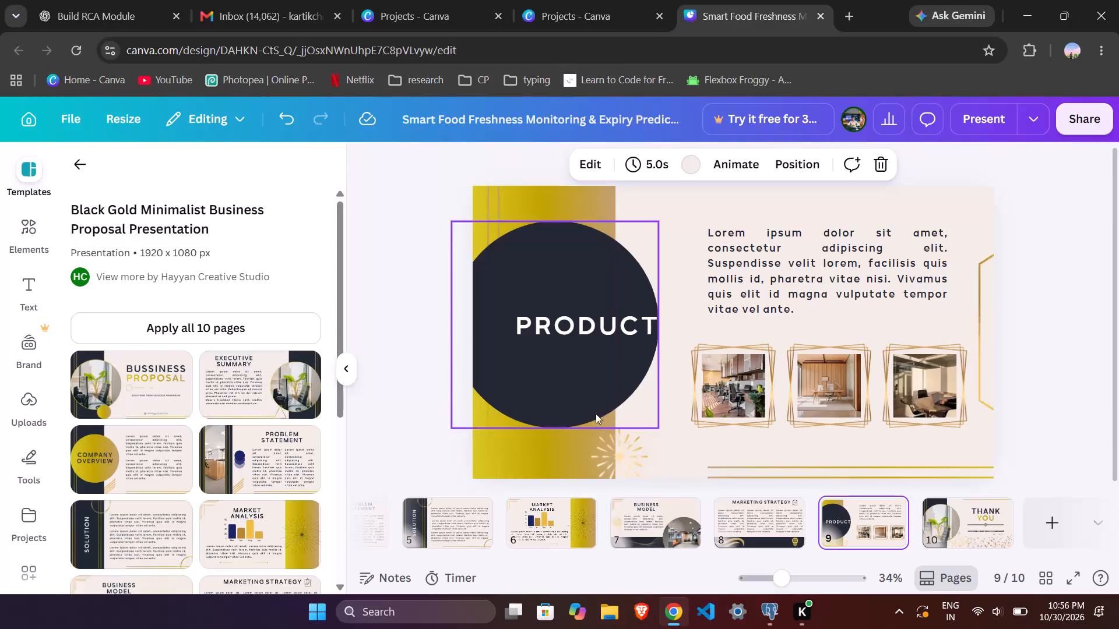
# Reposition the gold wavy-line graphic on the Business Model page, shifting it slightly upward over the dark band along the slide's bottom.
pyautogui.click(644, 546)
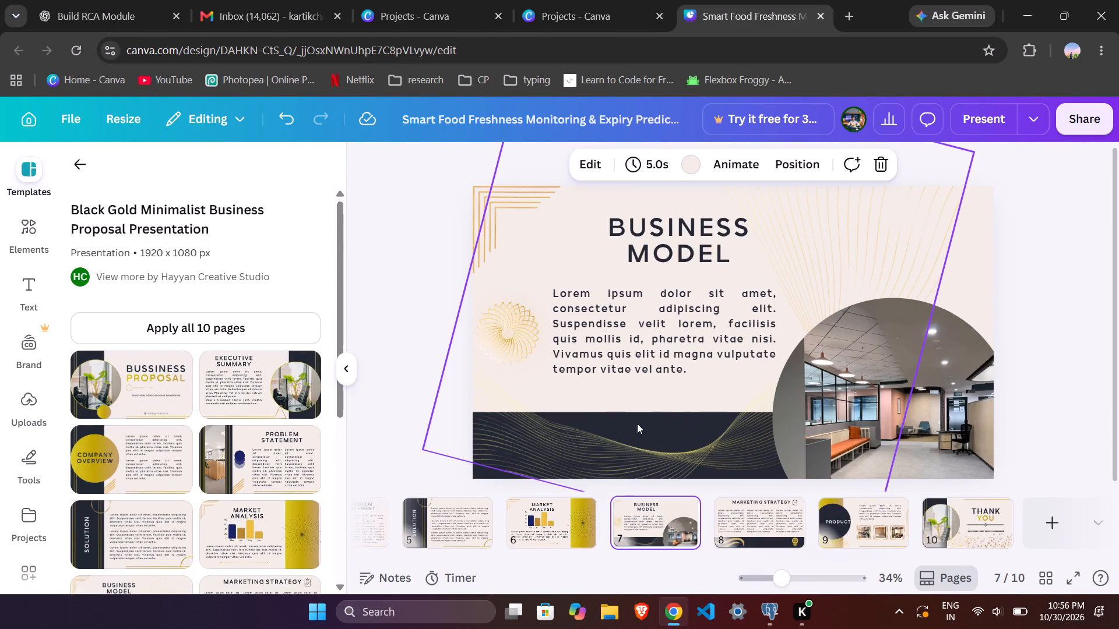
pyautogui.moveTo(611, 447); pyautogui.dragTo(548, 454)
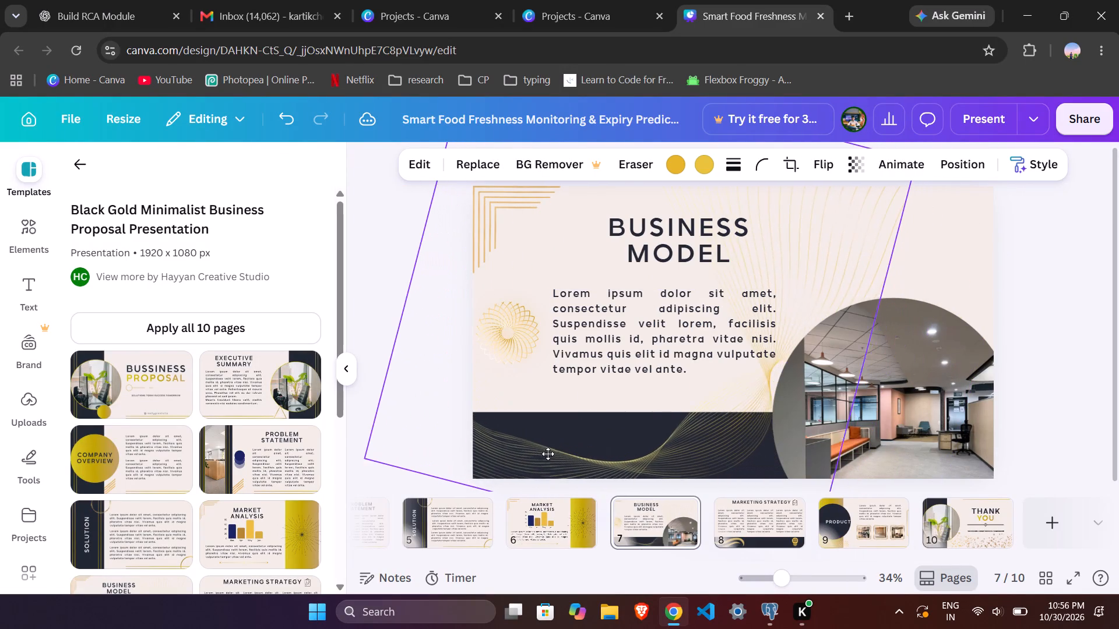
pyautogui.moveTo(548, 454); pyautogui.dragTo(571, 447)
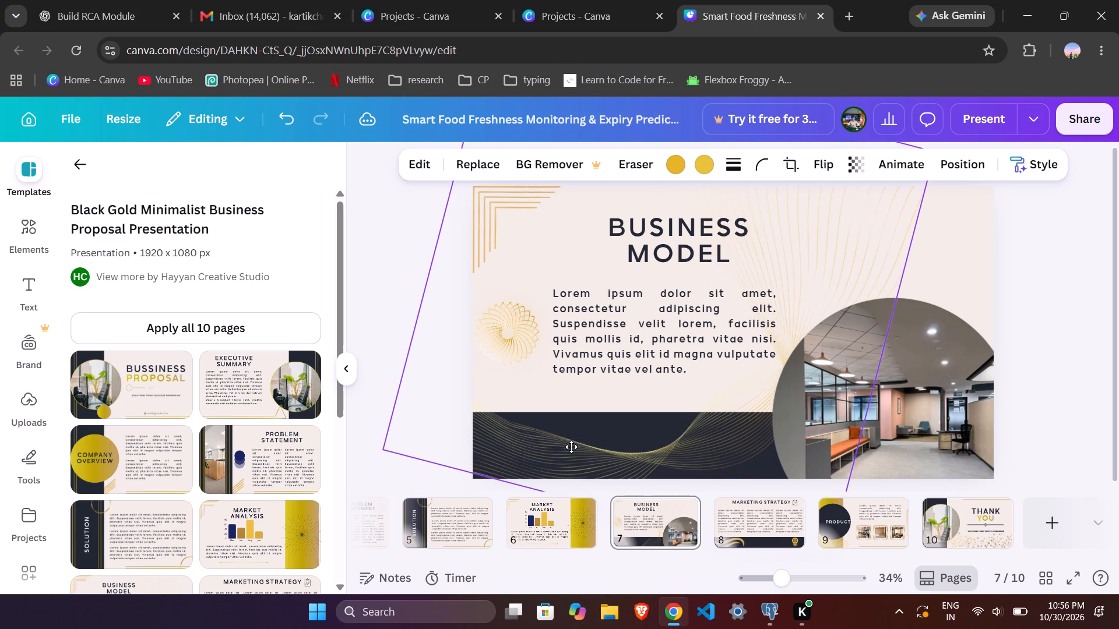
pyautogui.moveTo(571, 447); pyautogui.dragTo(576, 451)
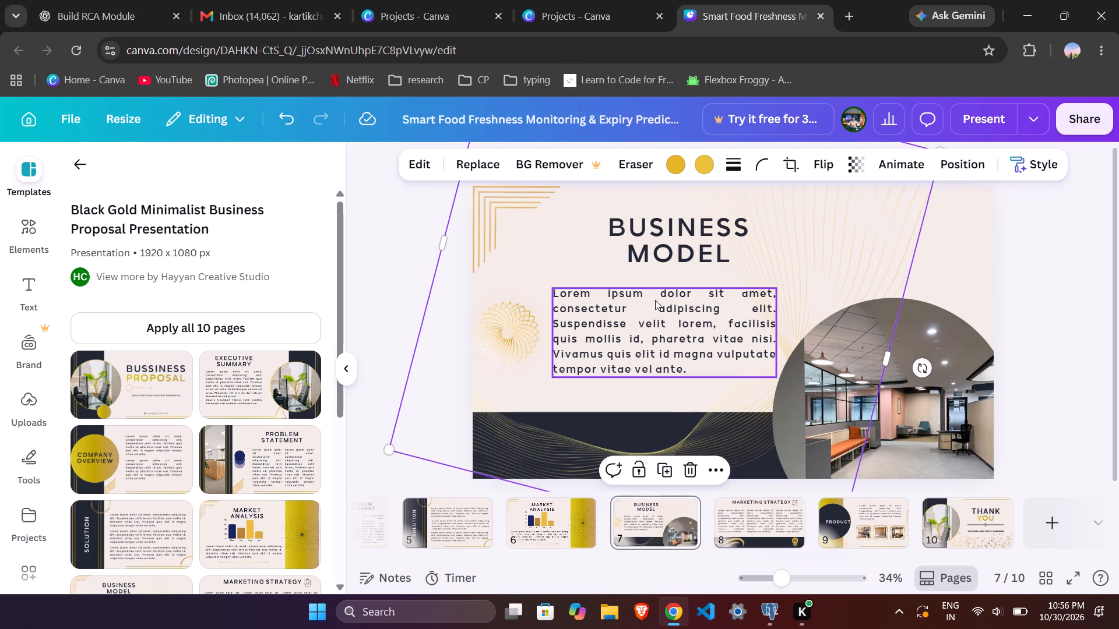
pyautogui.moveTo(576, 435); pyautogui.dragTo(608, 438)
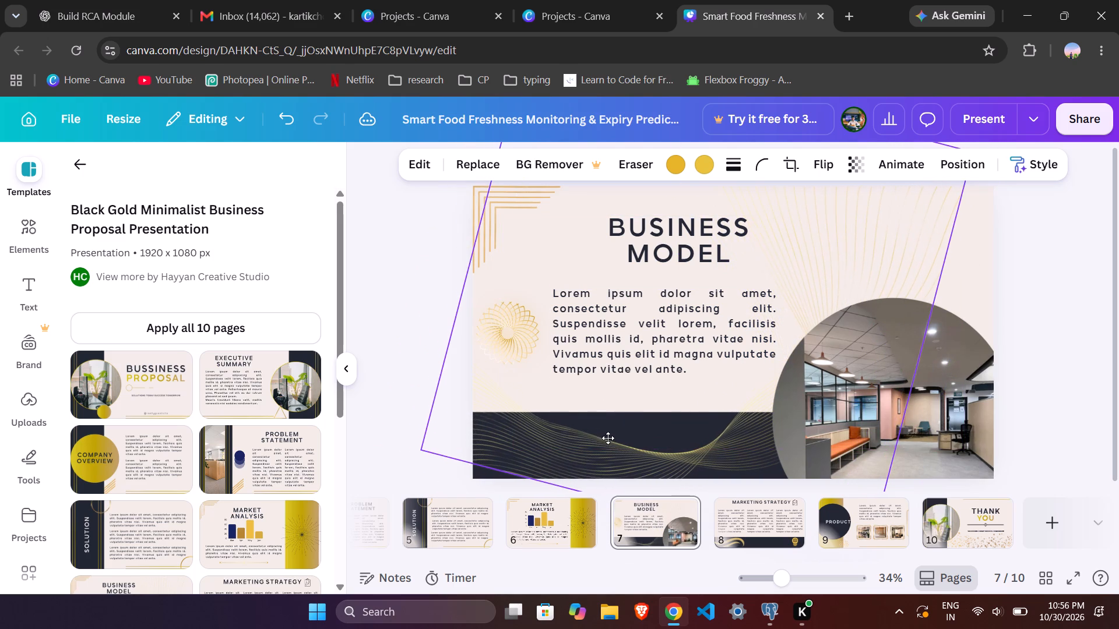
pyautogui.moveTo(608, 438); pyautogui.dragTo(607, 427)
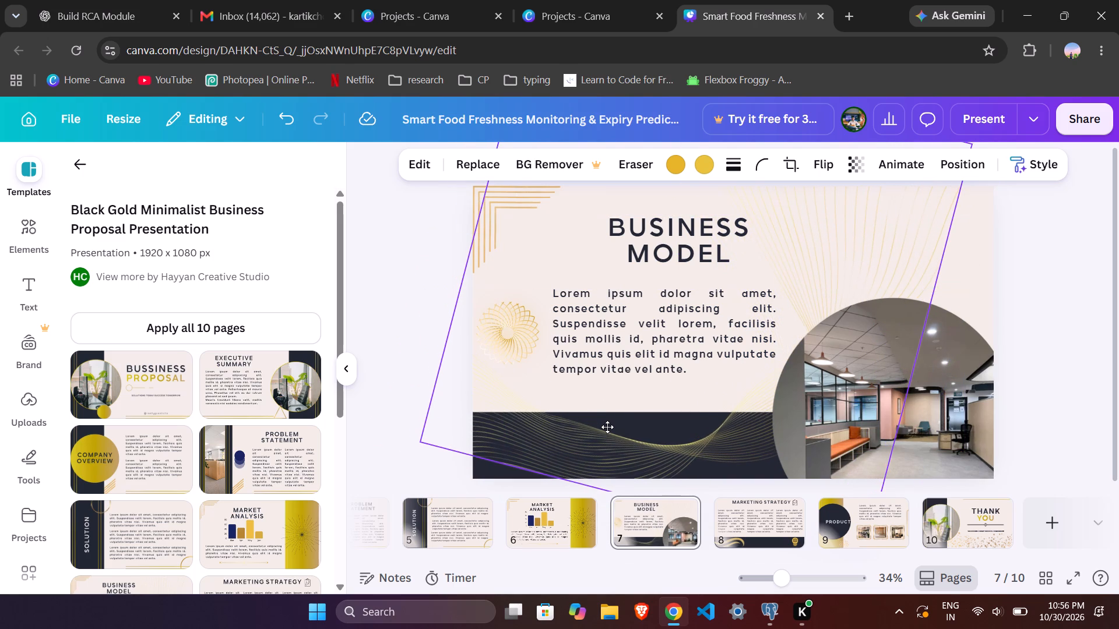
pyautogui.moveTo(607, 427); pyautogui.dragTo(608, 425)
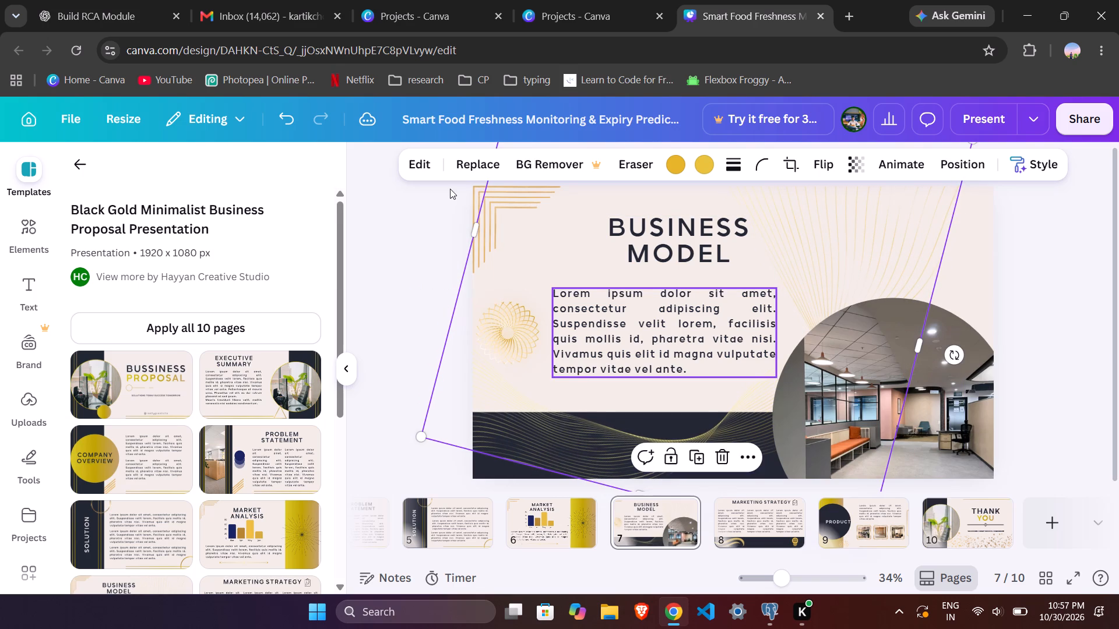
pyautogui.click(422, 219)
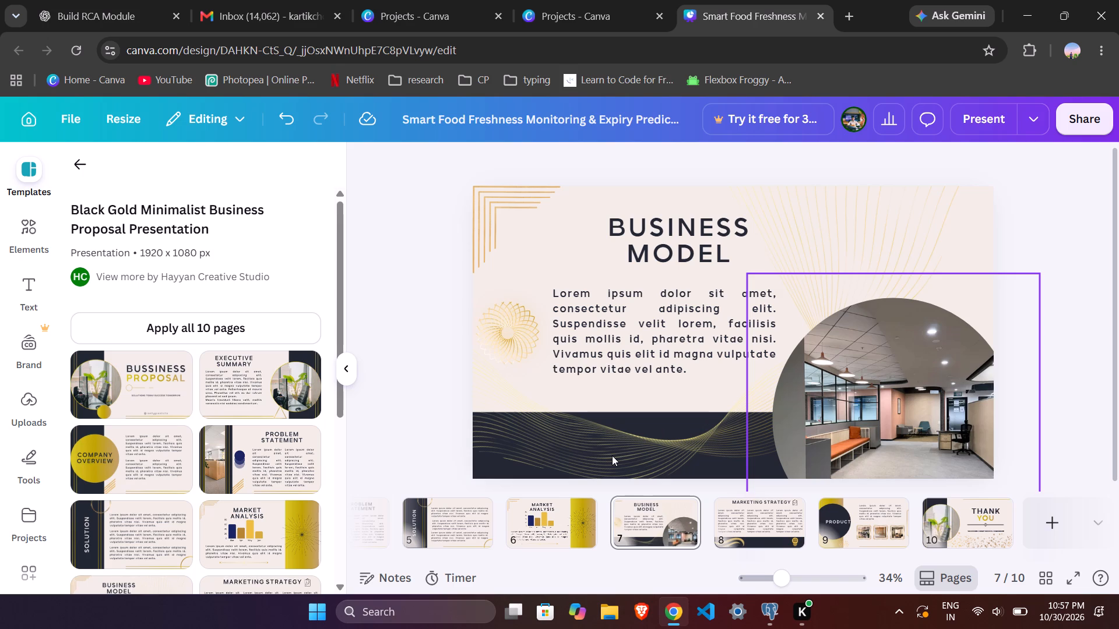
# Review the Market Analysis, Solution and Company Overview pages, checking the thin vertical gold line on the Company Overview page's dark band.
pyautogui.click(518, 526)
pyautogui.click(452, 529)
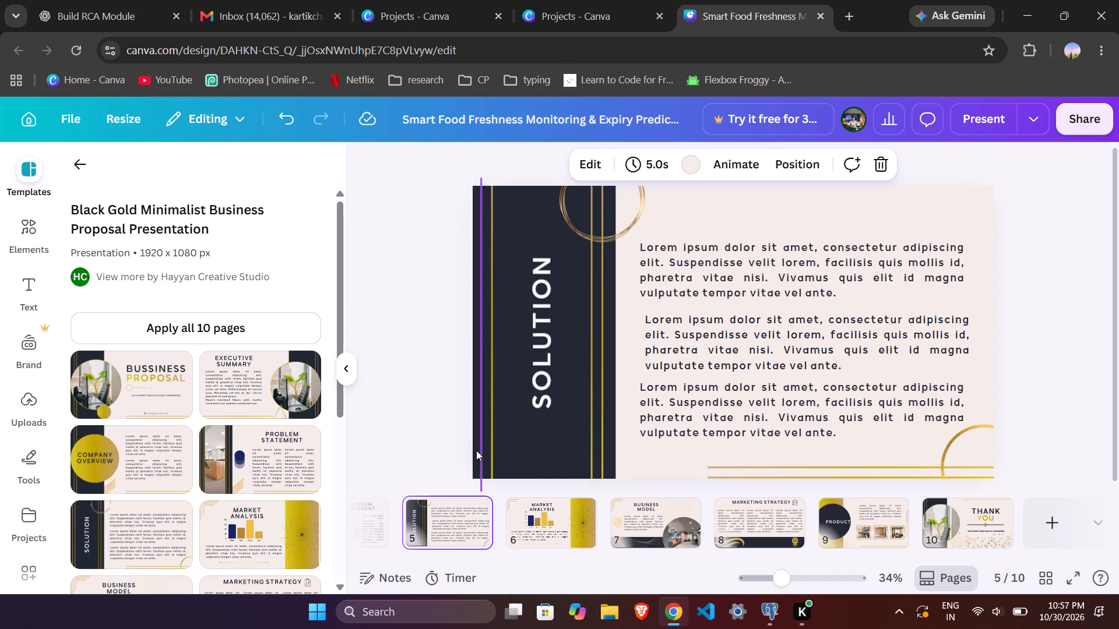
pyautogui.hscroll(-2, 463, 510)
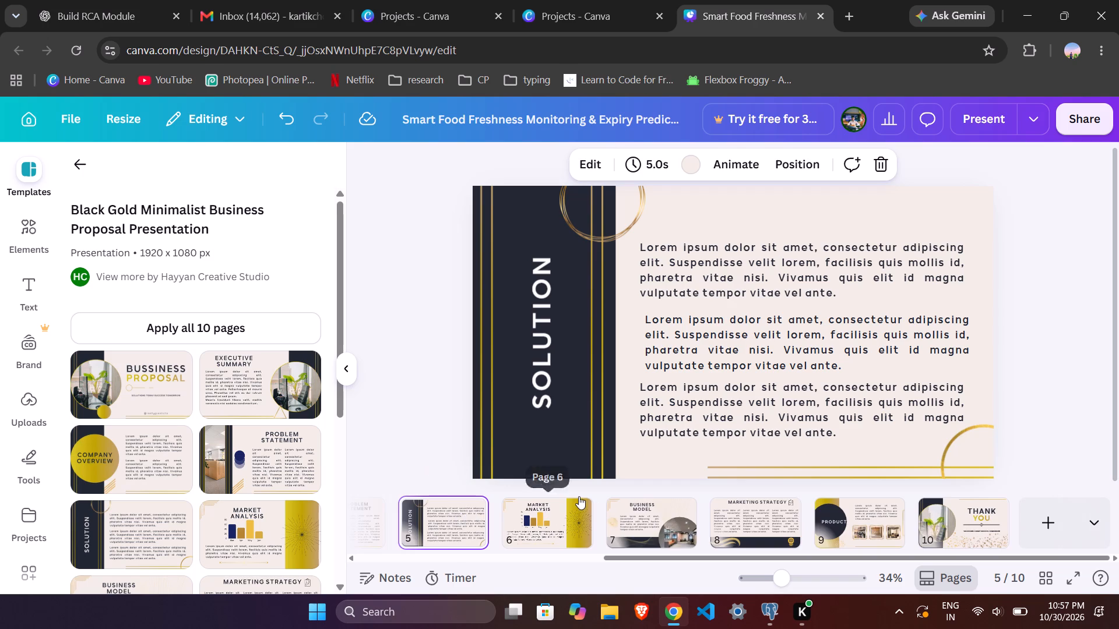
pyautogui.hscroll(2, 579, 496)
pyautogui.click(451, 517)
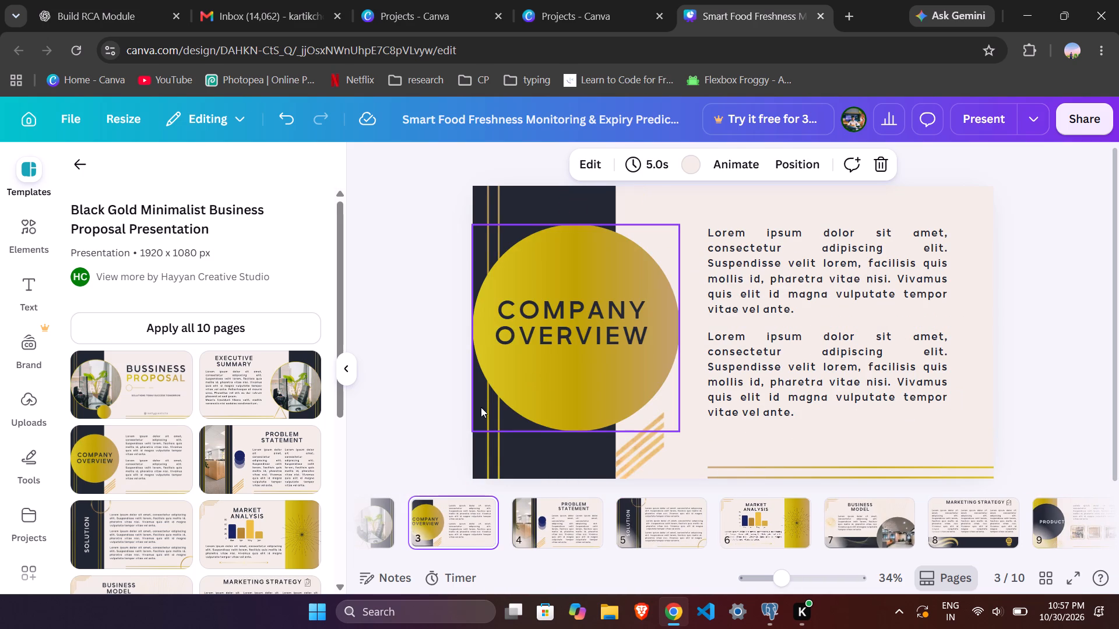
pyautogui.click(493, 451)
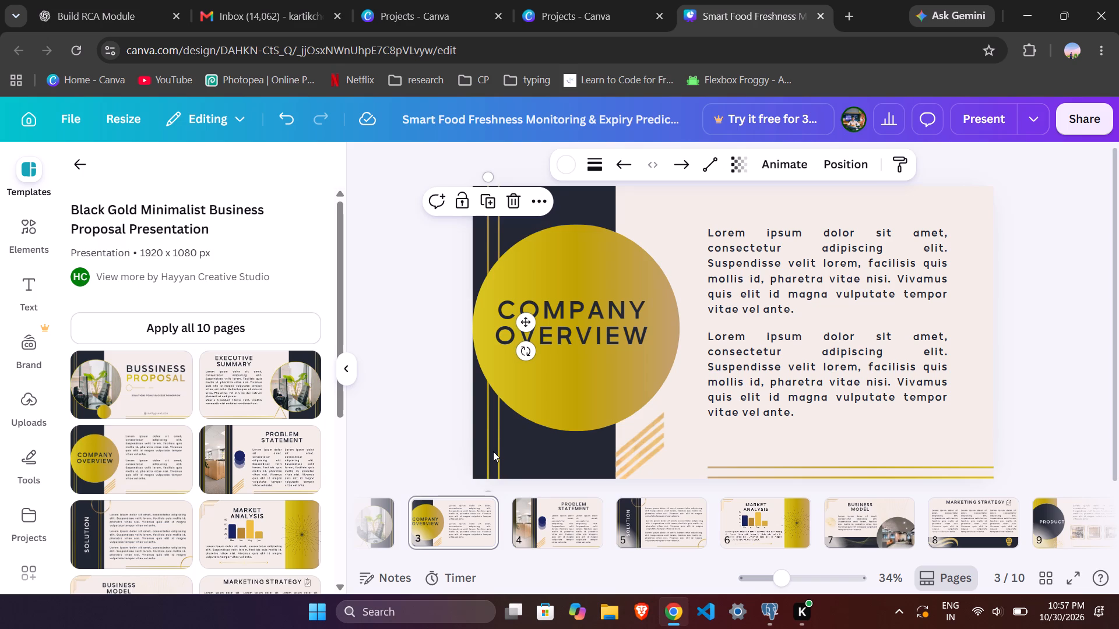
pyautogui.doubleClick(395, 350)
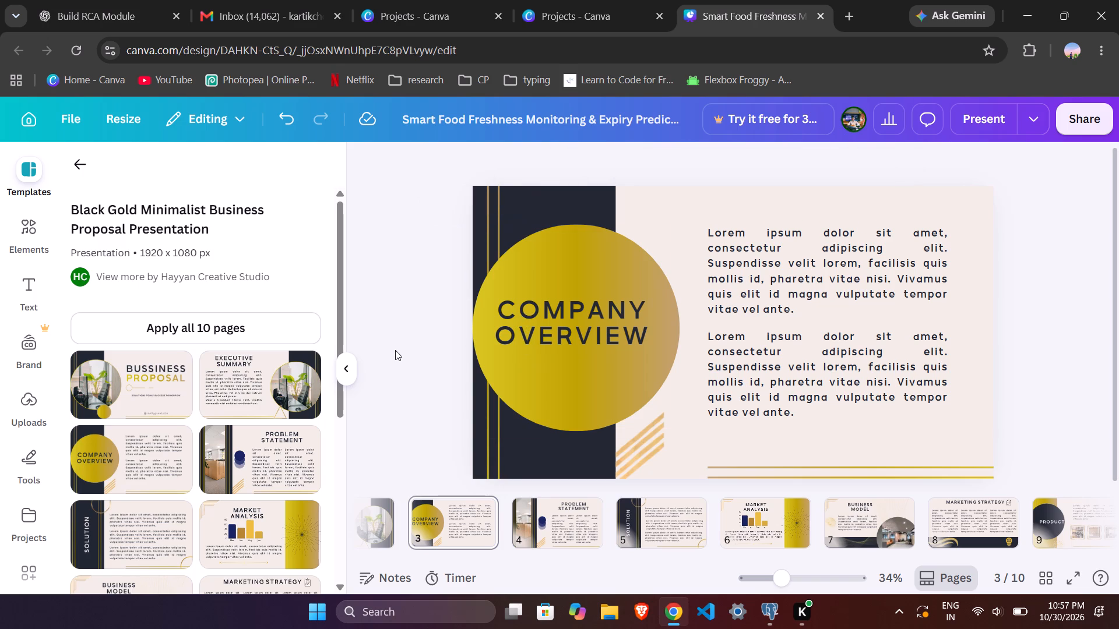